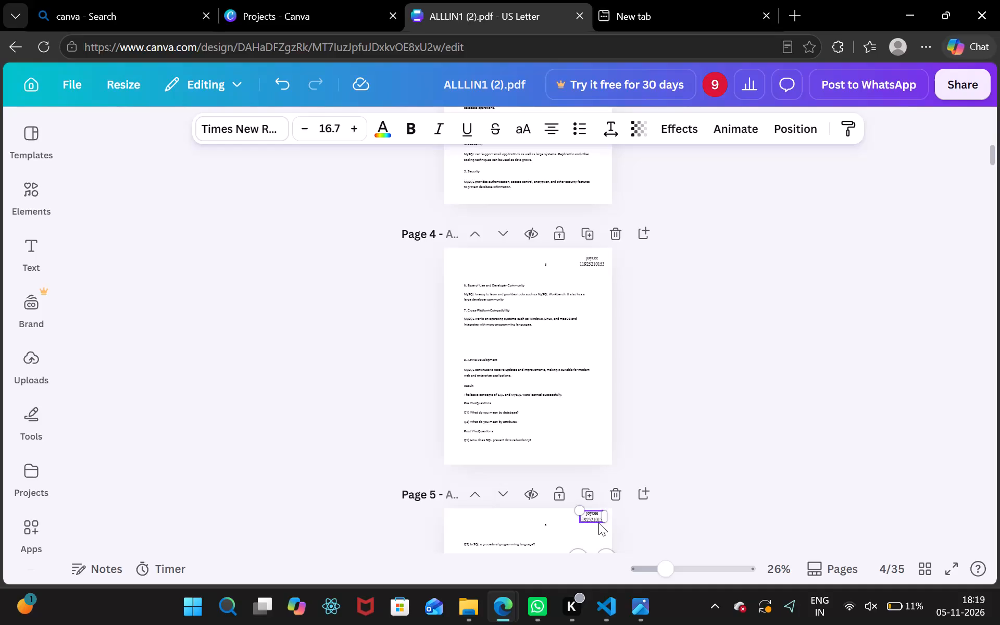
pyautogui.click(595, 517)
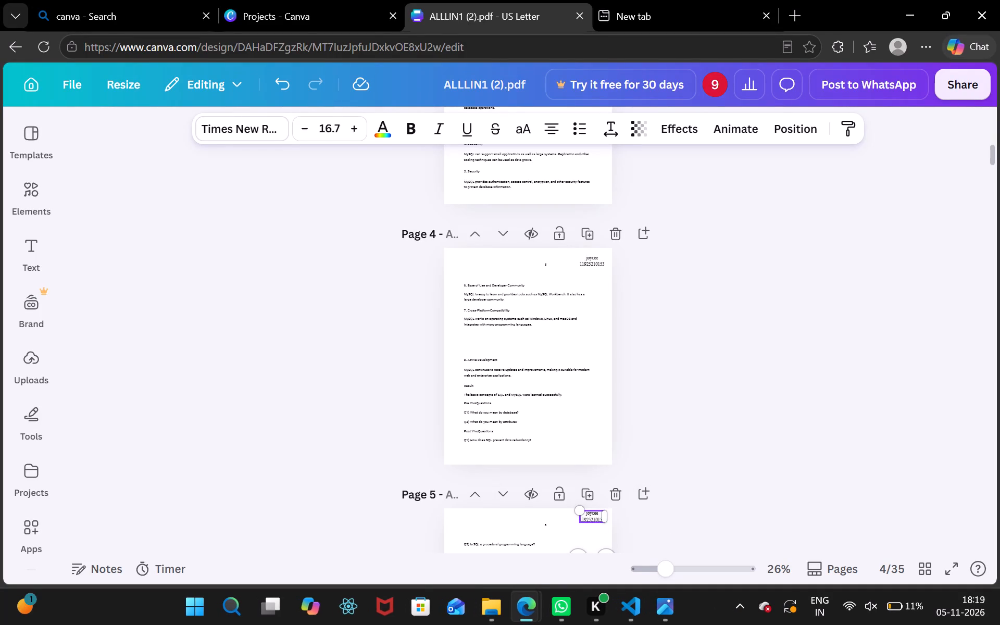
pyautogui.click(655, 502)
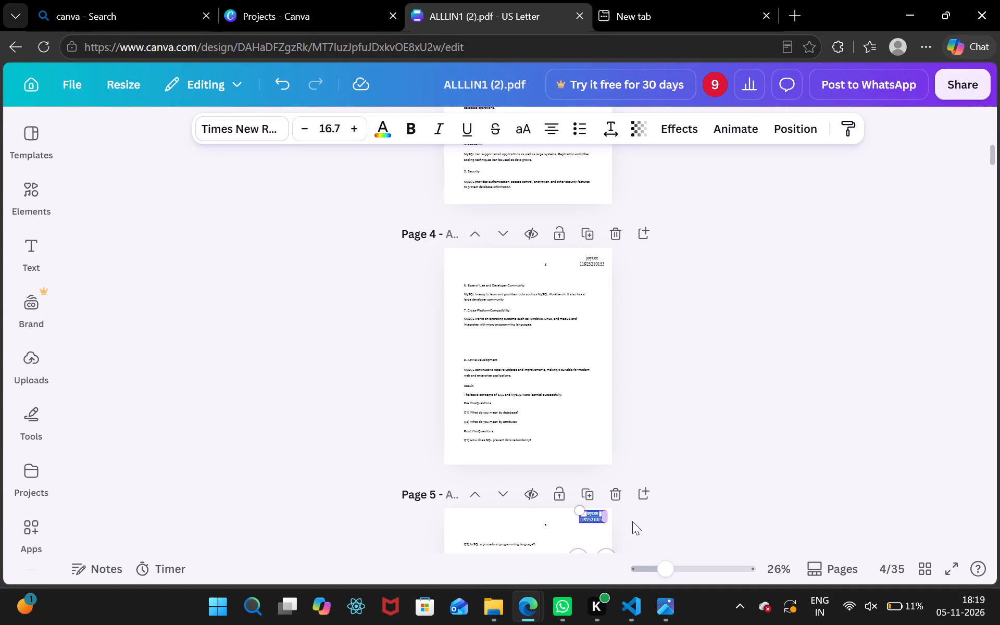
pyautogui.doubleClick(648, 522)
# Duplicate the name-and-roll-number text box on page 6 and place the copy in the upper-right corner of page 7.
pyautogui.scroll(-4, 648, 522)
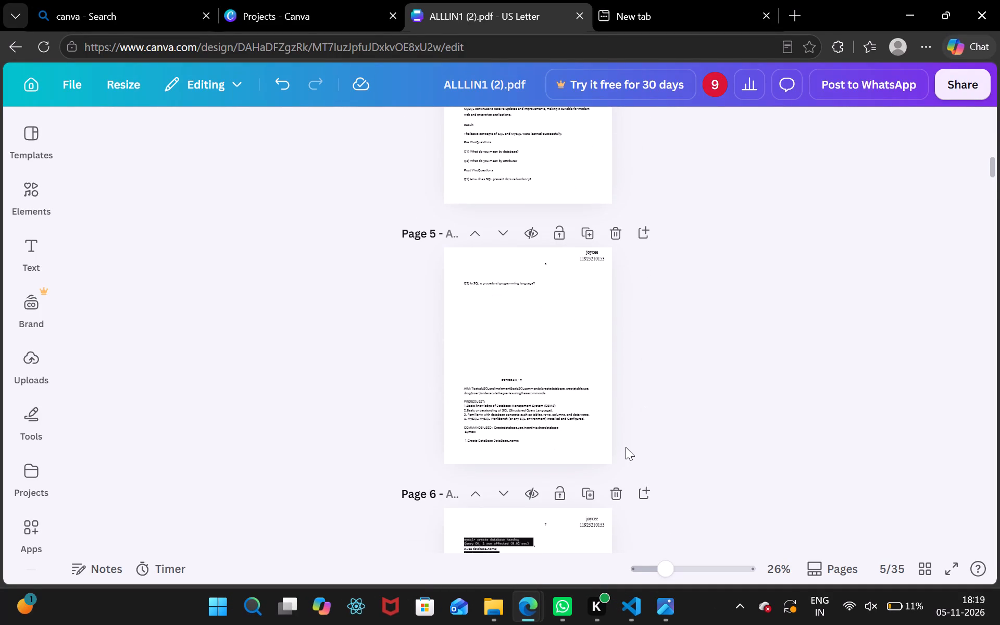
pyautogui.scroll(-3, 609, 488)
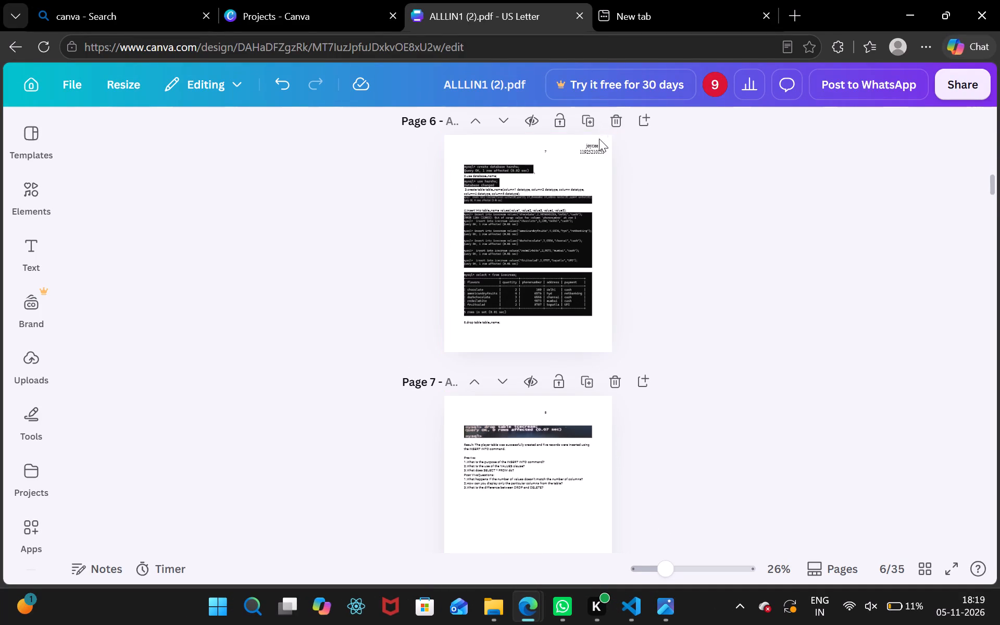
pyautogui.click(596, 145)
pyautogui.click(643, 187)
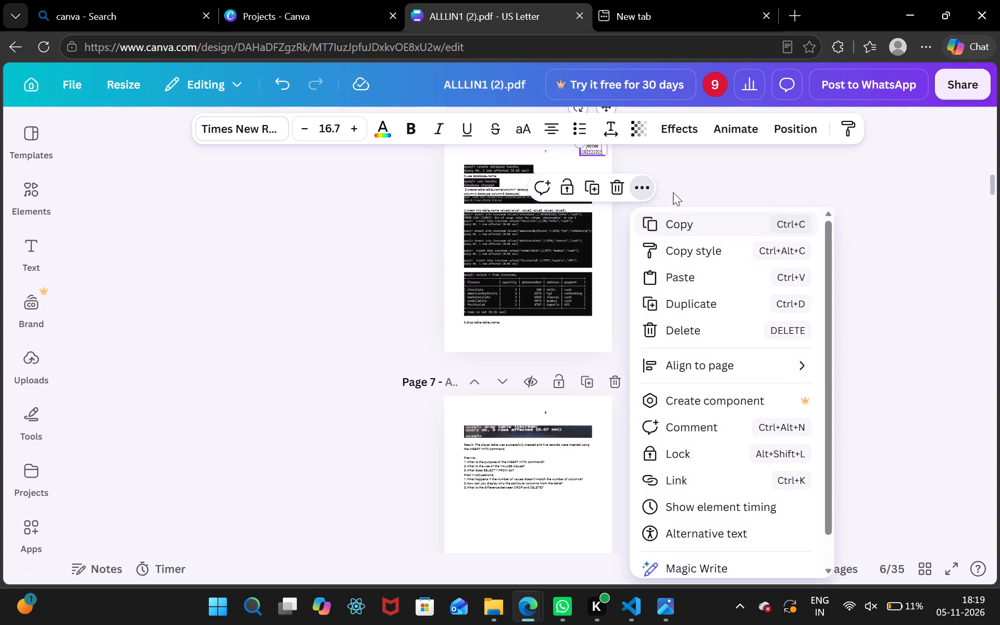
pyautogui.click(802, 311)
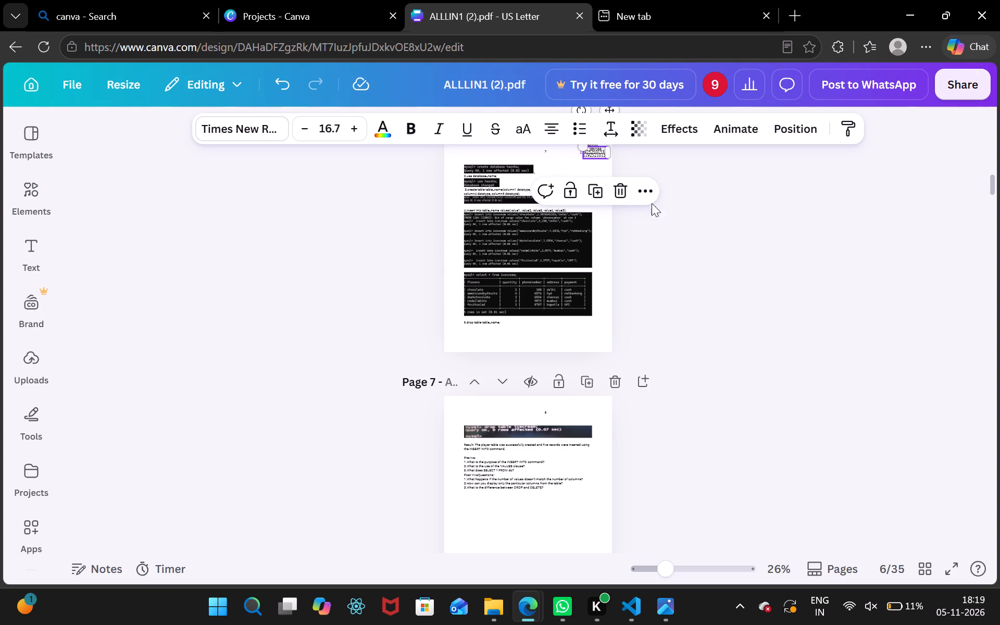
pyautogui.moveTo(593, 152); pyautogui.dragTo(591, 417)
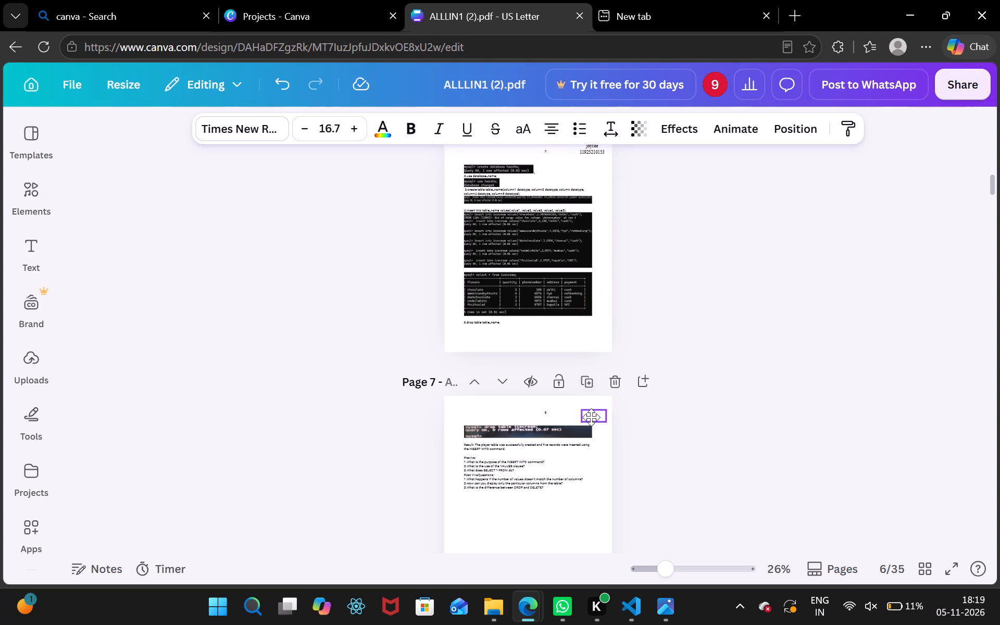
pyautogui.moveTo(591, 417); pyautogui.dragTo(589, 404)
# Duplicate page 7's name-and-roll-number text box and move the copy to the upper-right corner of page 8.
pyautogui.scroll(-1, 579, 460)
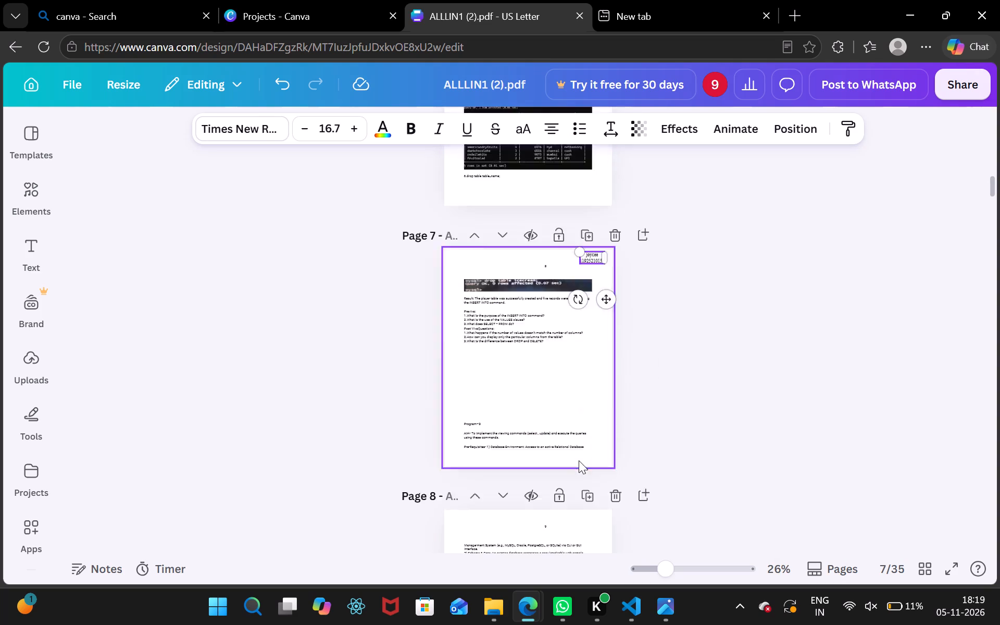
pyautogui.scroll(-2, 579, 460)
pyautogui.scroll(2, 602, 283)
pyautogui.scroll(1, 648, 167)
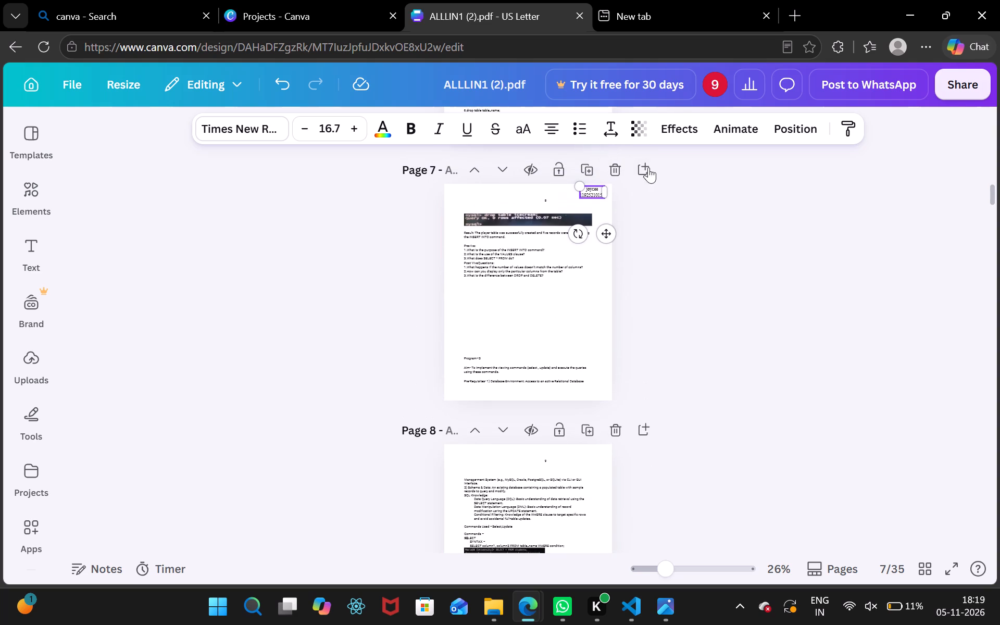
pyautogui.click(636, 234)
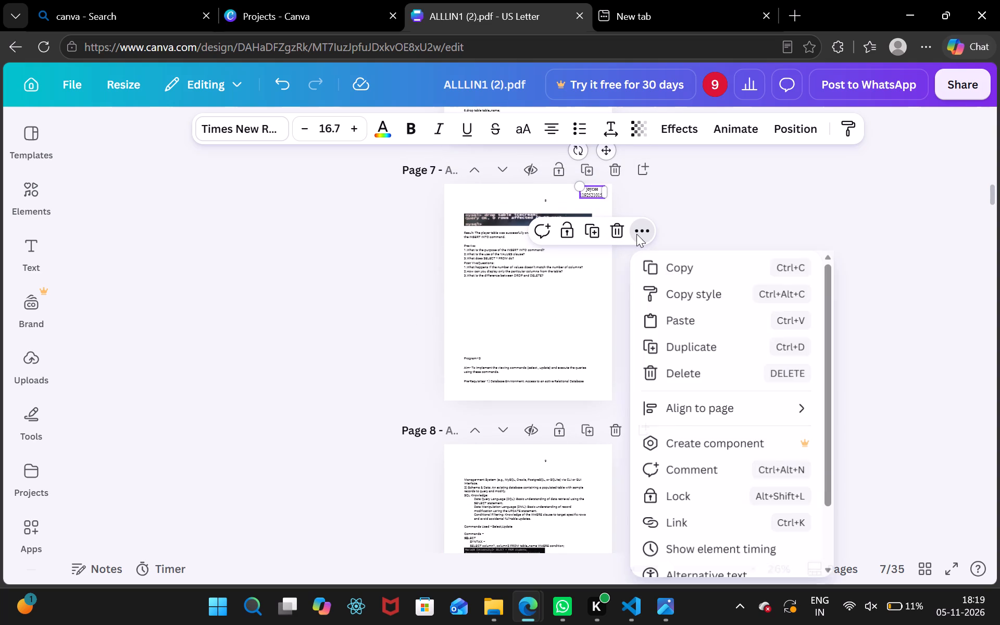
pyautogui.click(796, 348)
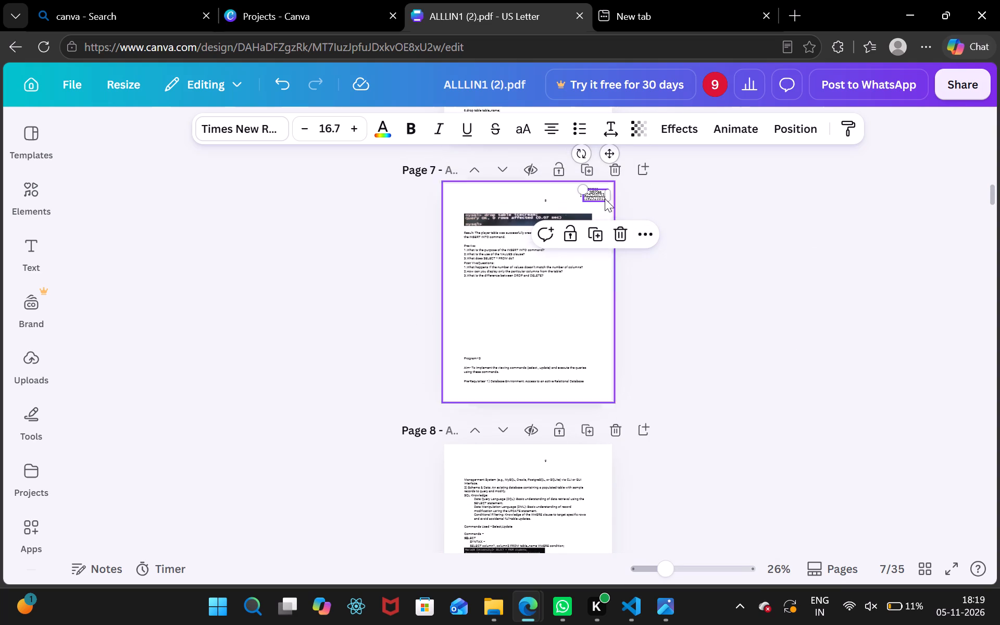
pyautogui.moveTo(599, 197); pyautogui.dragTo(599, 464)
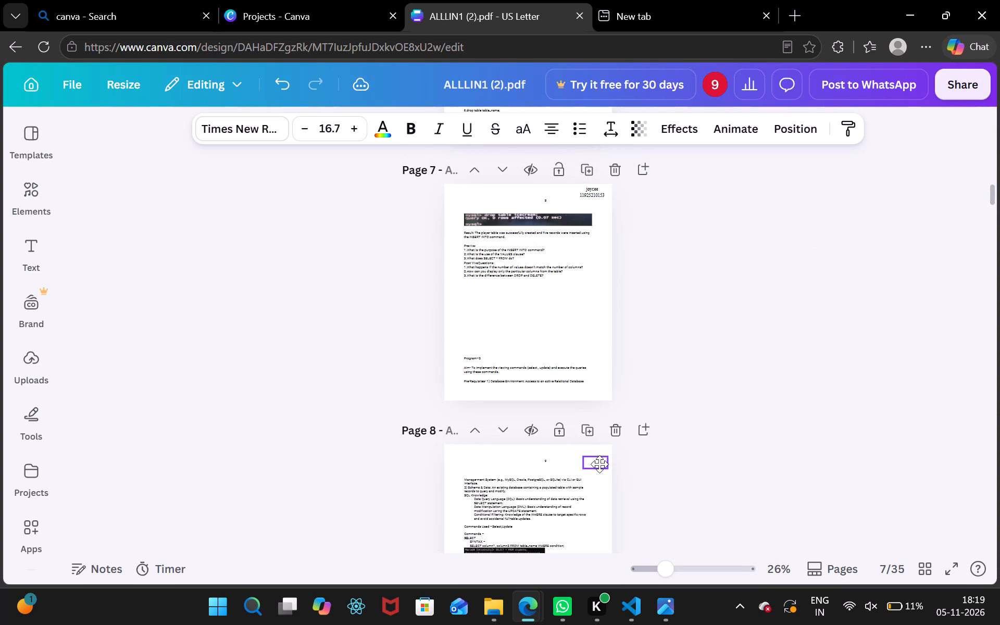
pyautogui.moveTo(599, 464); pyautogui.dragTo(596, 453)
# Duplicate page 8's name-and-roll-number text box and move the copy to the upper-right corner of page 9.
pyautogui.scroll(-2, 596, 453)
pyautogui.scroll(1, 599, 297)
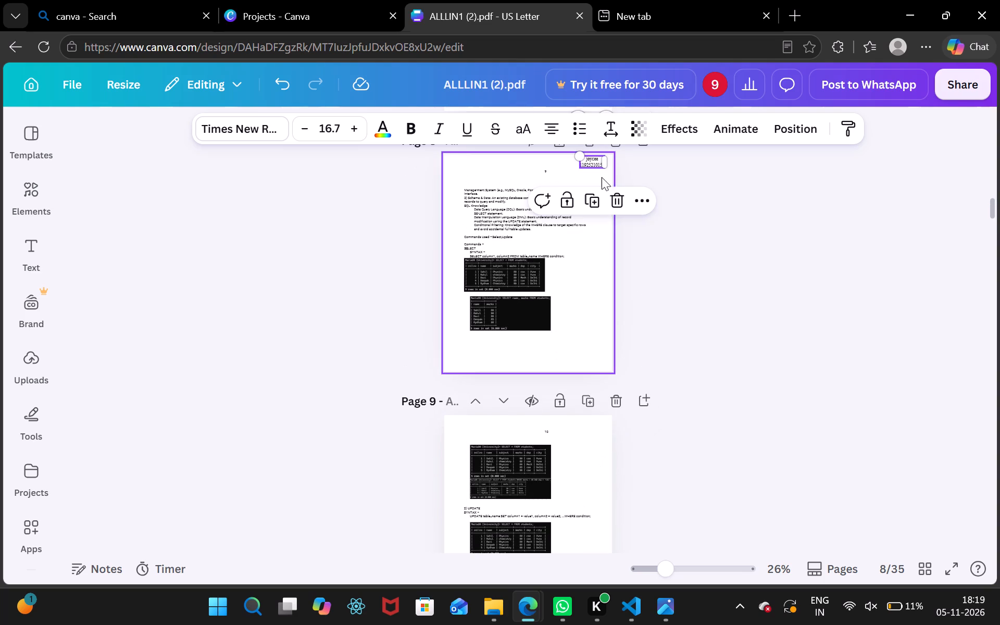
pyautogui.click(641, 196)
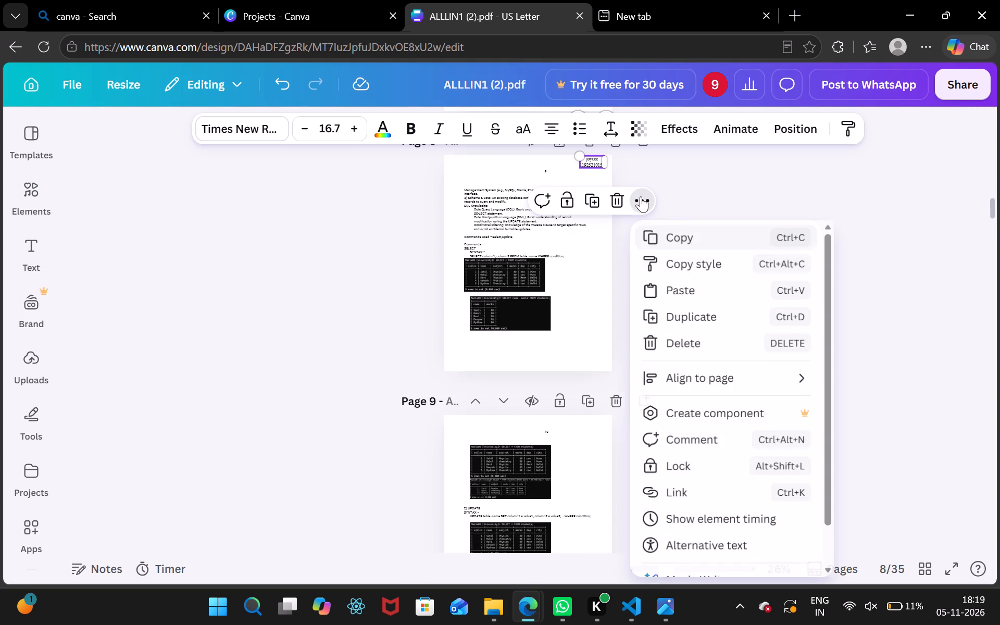
pyautogui.click(784, 315)
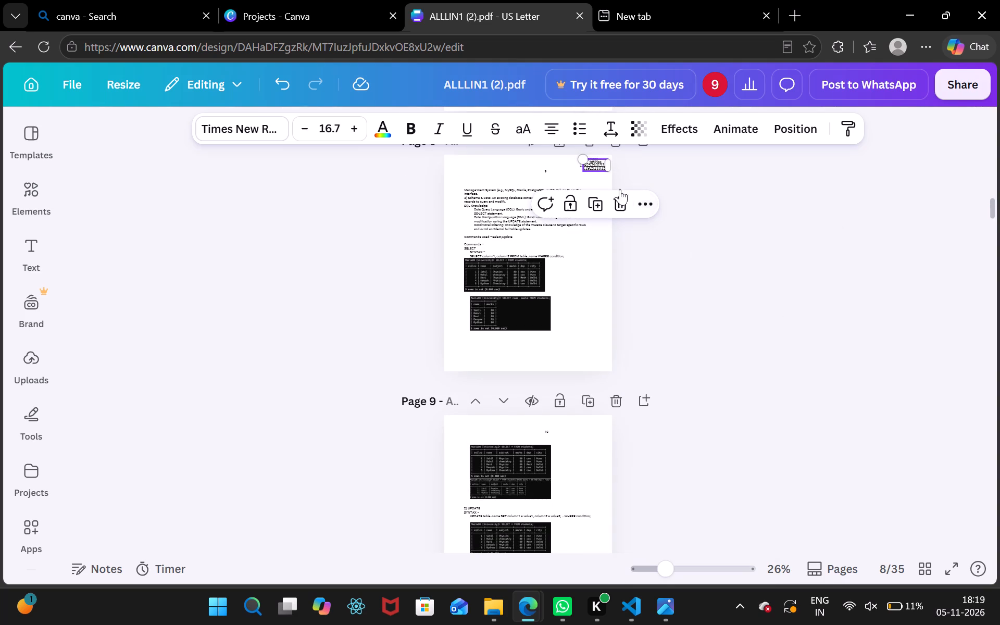
pyautogui.moveTo(596, 162); pyautogui.dragTo(592, 391)
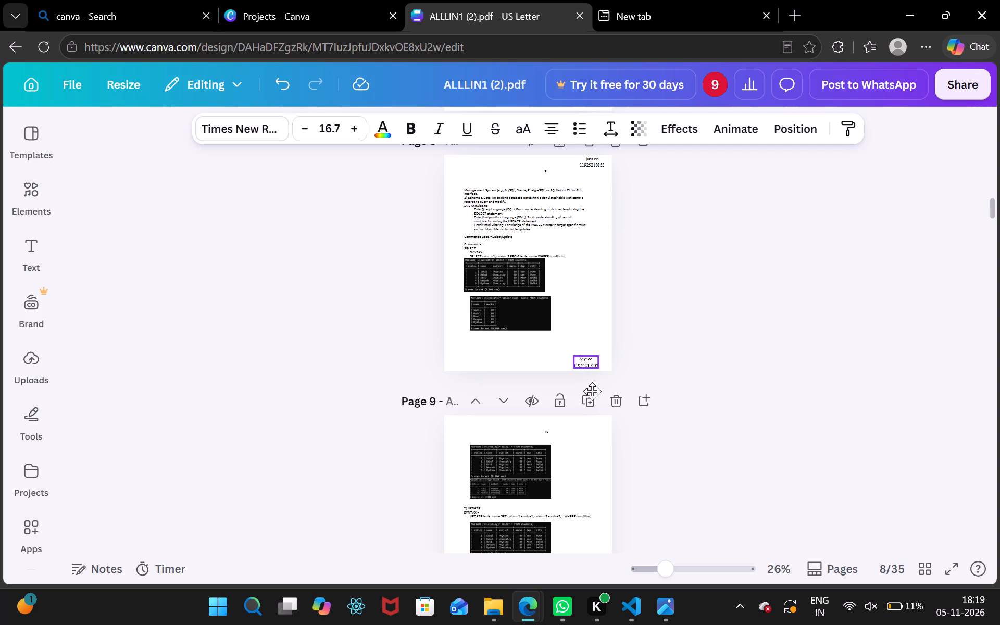
pyautogui.moveTo(592, 391); pyautogui.dragTo(592, 419)
# Duplicate page 9's name-and-roll-number text box and move the copy to the upper-right corner of page 10.
pyautogui.scroll(-2, 592, 419)
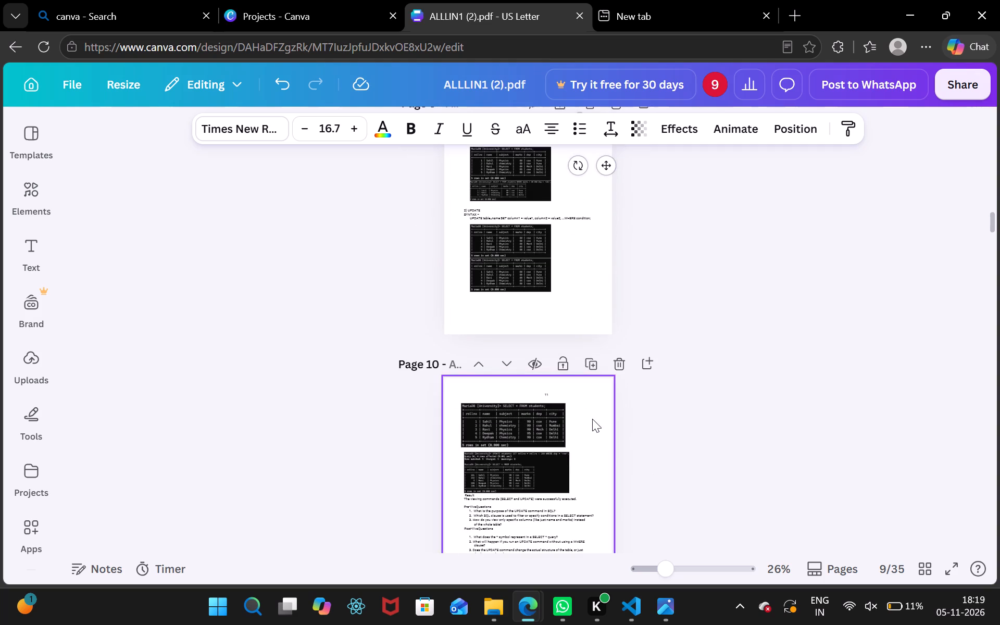
pyautogui.scroll(1, 637, 191)
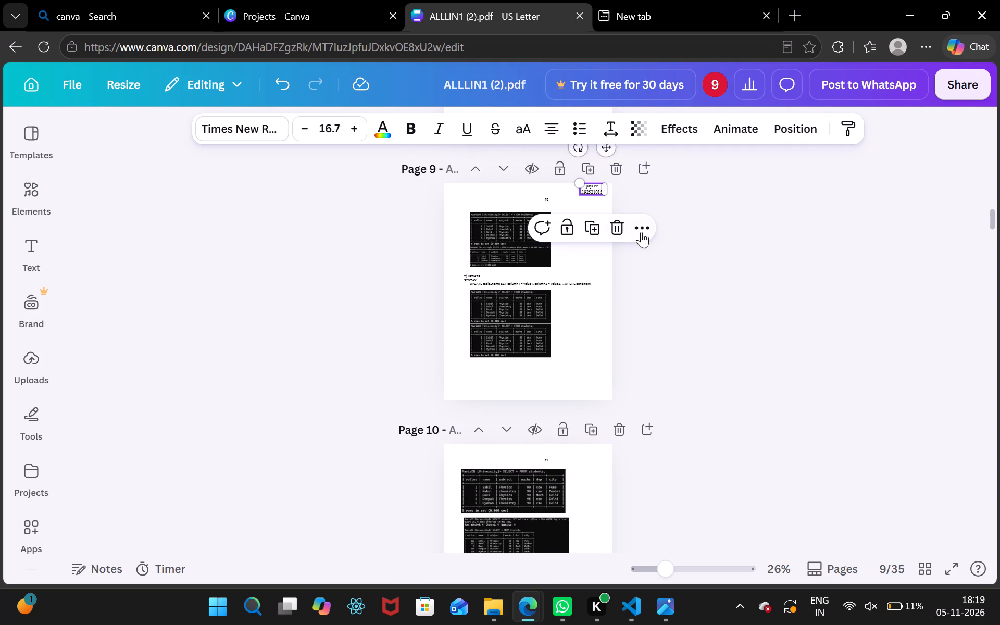
pyautogui.click(644, 228)
pyautogui.click(785, 342)
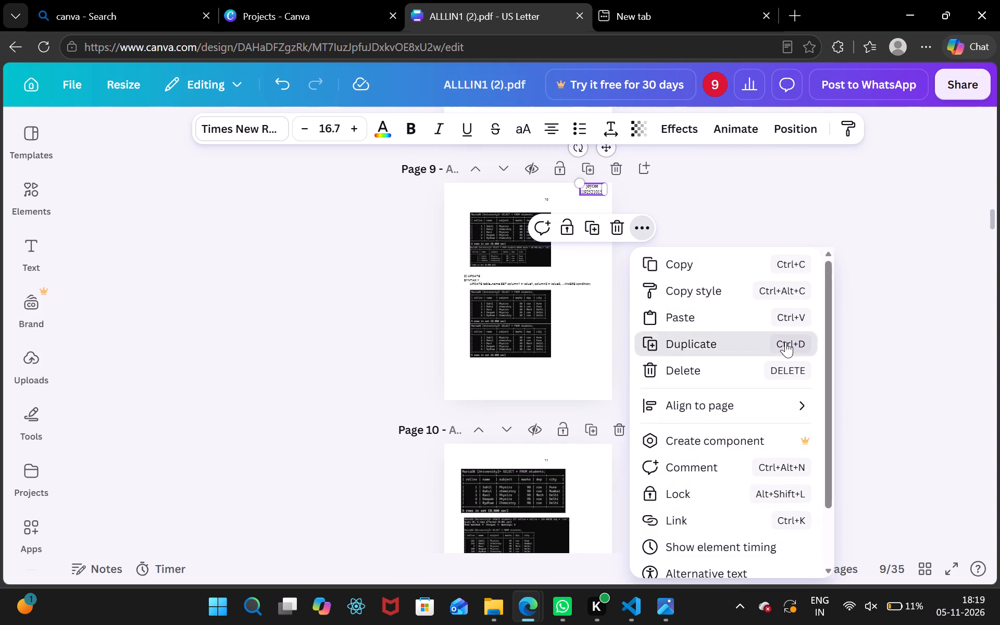
pyautogui.moveTo(597, 191); pyautogui.dragTo(604, 403)
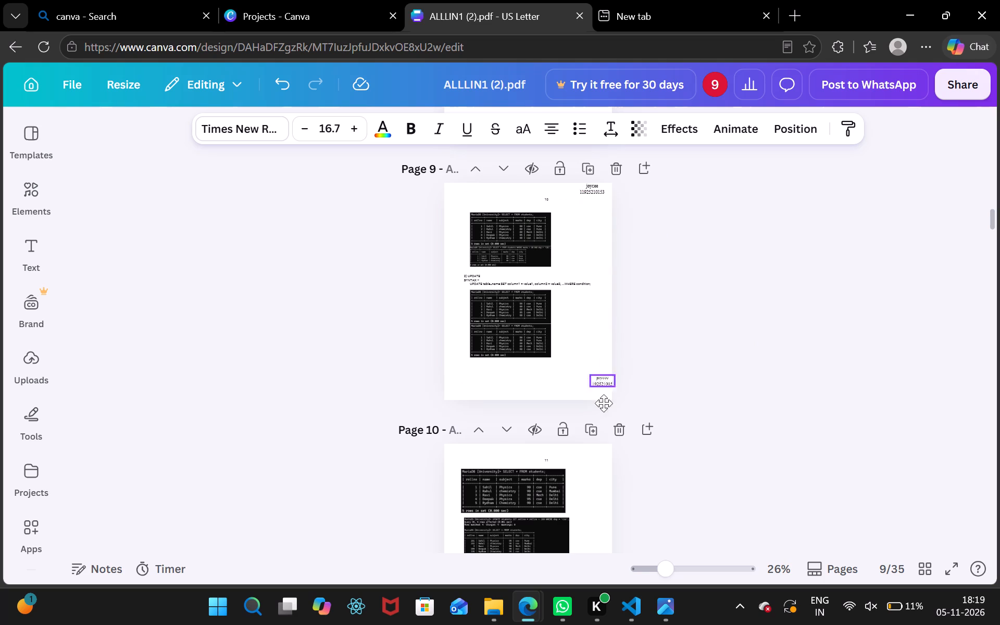
pyautogui.moveTo(604, 403); pyautogui.dragTo(593, 457)
# Duplicate page 10's name-and-roll-number text box and move the copy to page 11's upper-right corner, beside the page number.
pyautogui.scroll(-3, 593, 457)
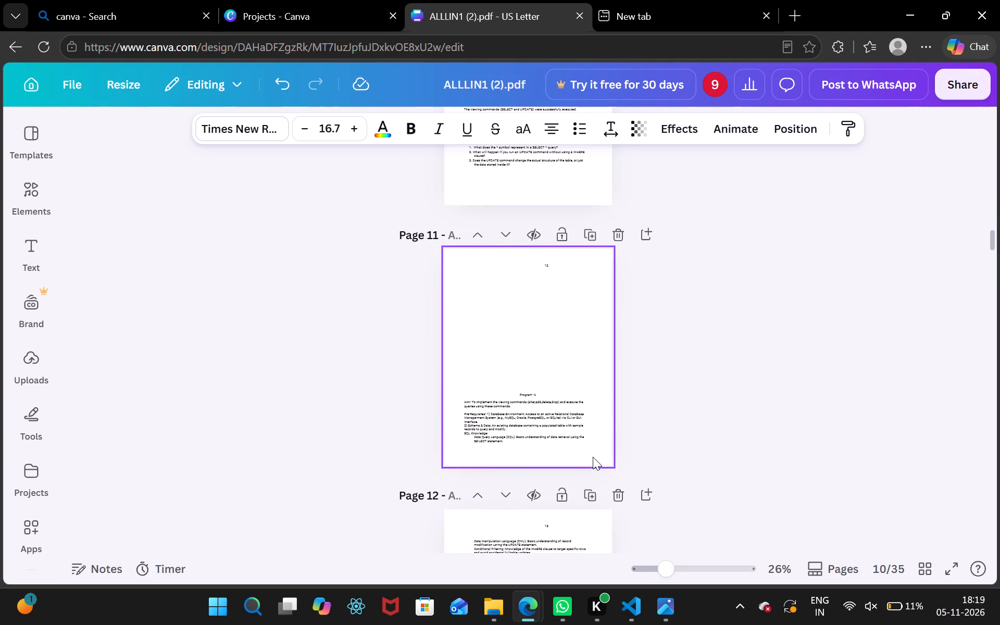
pyautogui.scroll(1, 611, 359)
pyautogui.scroll(1, 658, 352)
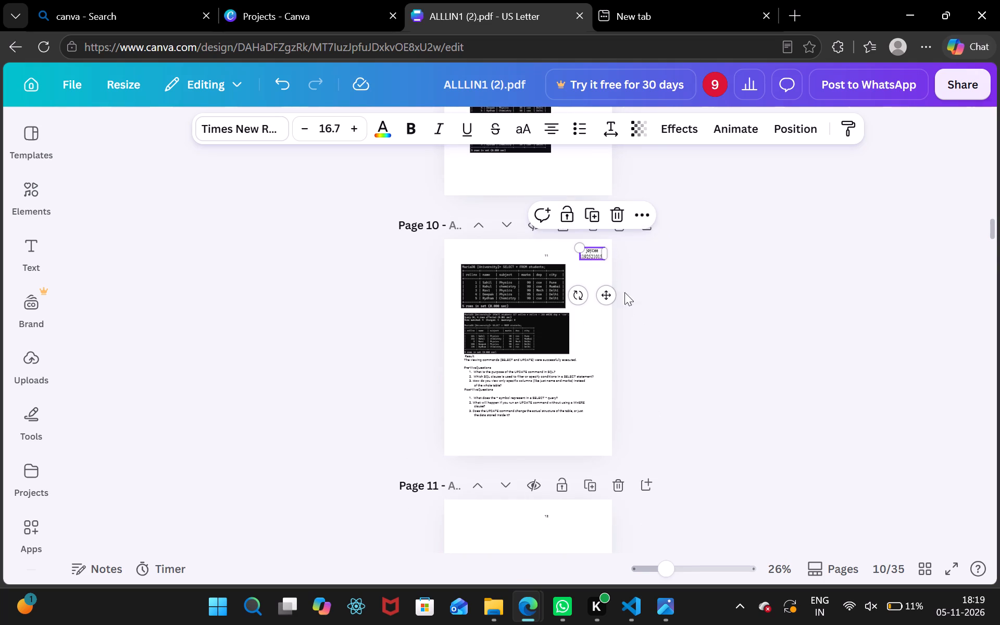
pyautogui.click(643, 223)
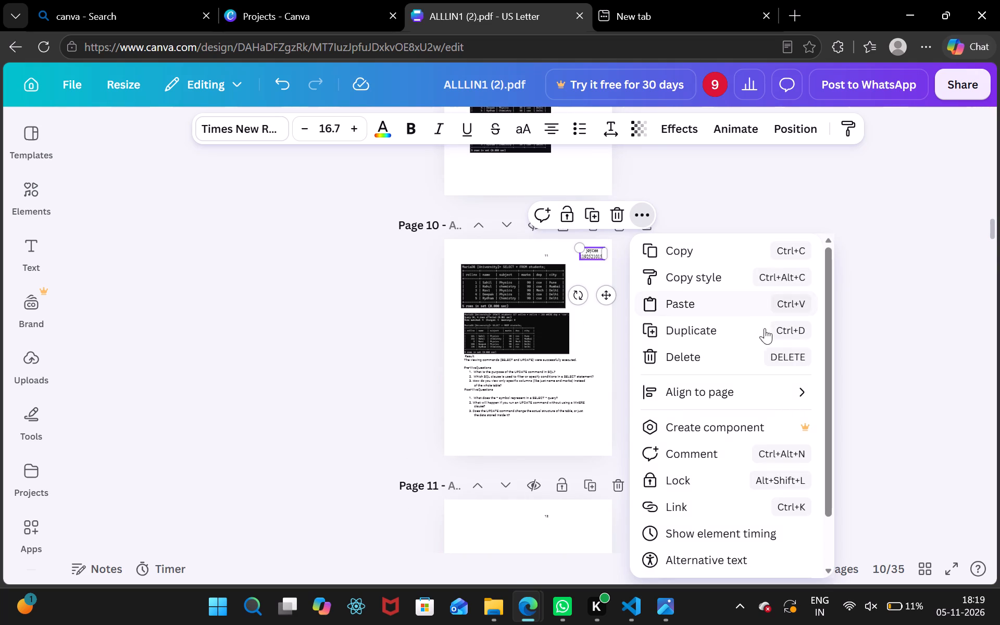
pyautogui.click(772, 335)
pyautogui.moveTo(597, 258); pyautogui.dragTo(591, 516)
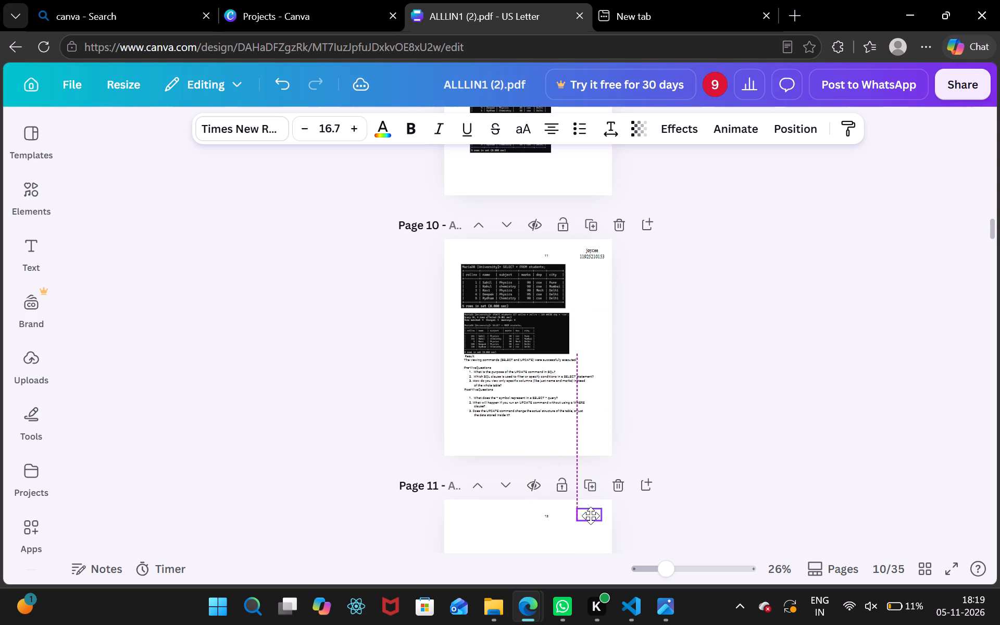
pyautogui.moveTo(591, 516); pyautogui.dragTo(595, 516)
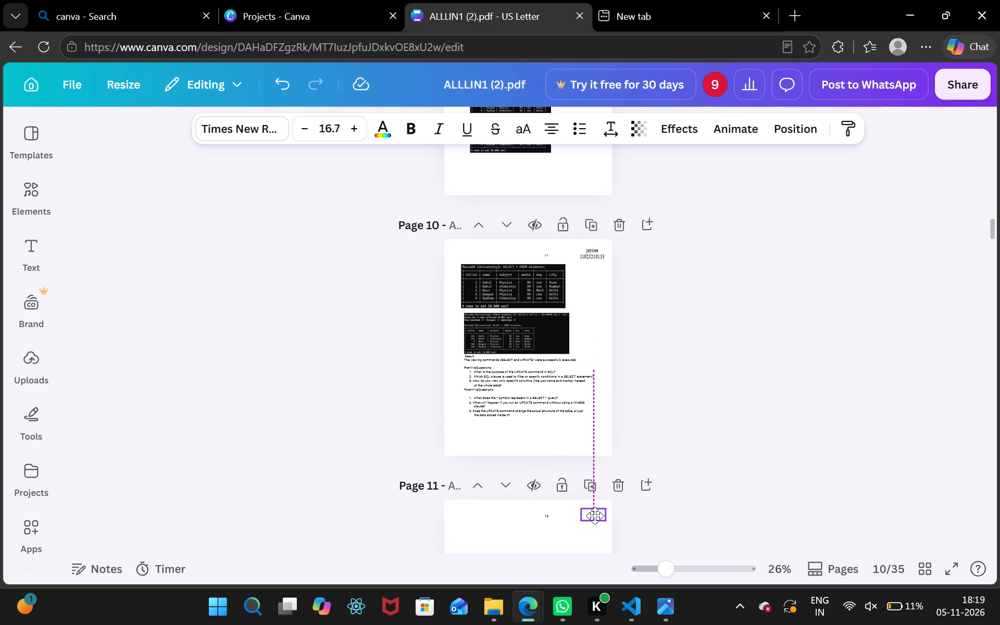
pyautogui.moveTo(595, 516); pyautogui.dragTo(592, 514)
# Duplicate page 11's name-and-roll-number text box and move the copy to page 12's upper-right corner, beside the page number.
pyautogui.scroll(-1, 684, 450)
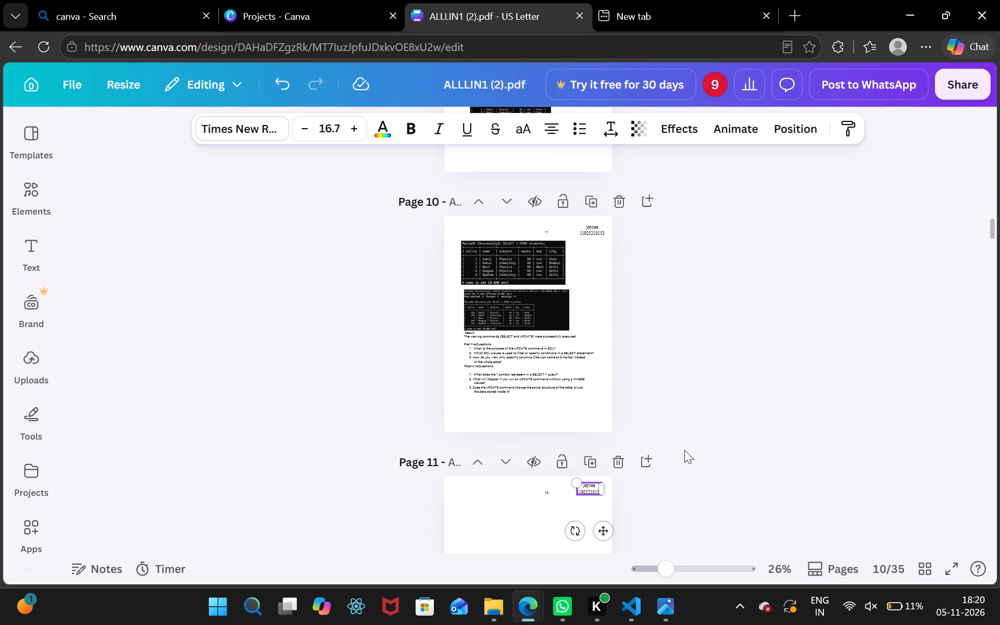
pyautogui.scroll(-1, 684, 450)
pyautogui.click(640, 365)
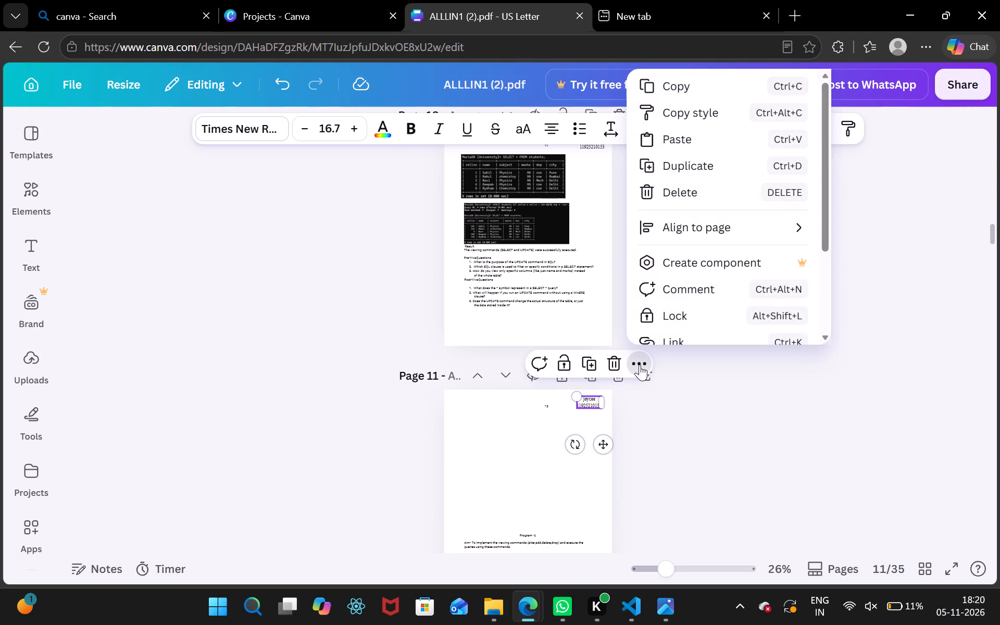
pyautogui.click(776, 168)
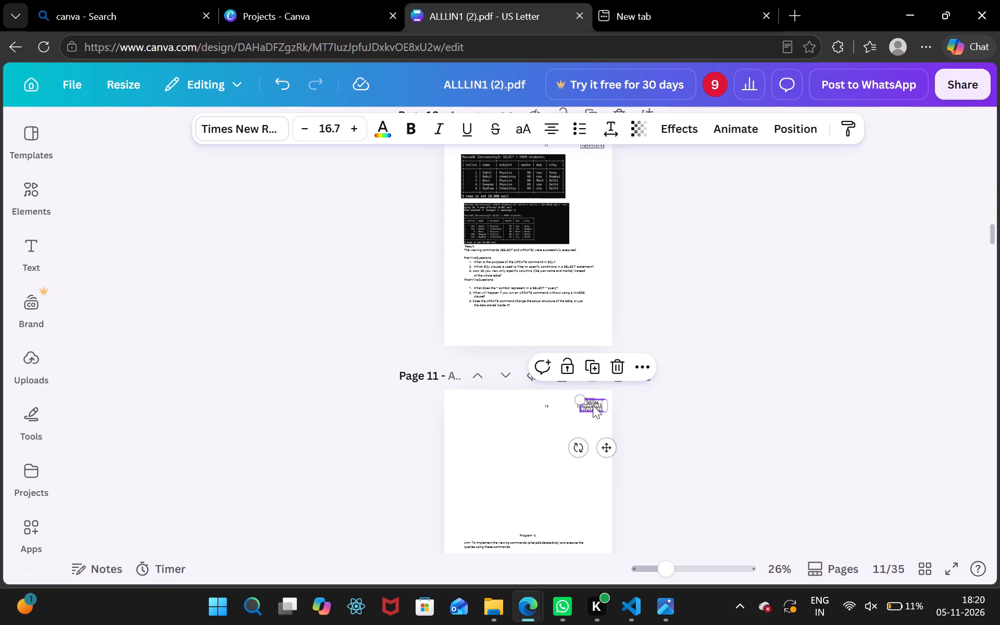
pyautogui.moveTo(593, 405); pyautogui.dragTo(589, 552)
pyautogui.scroll(-2, 589, 552)
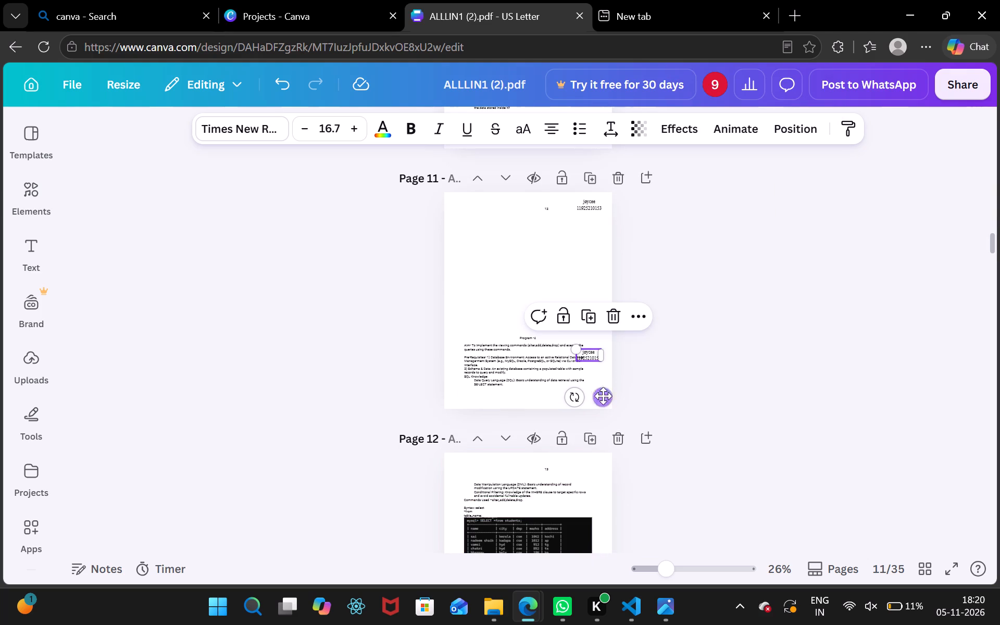
pyautogui.moveTo(590, 356); pyautogui.dragTo(594, 471)
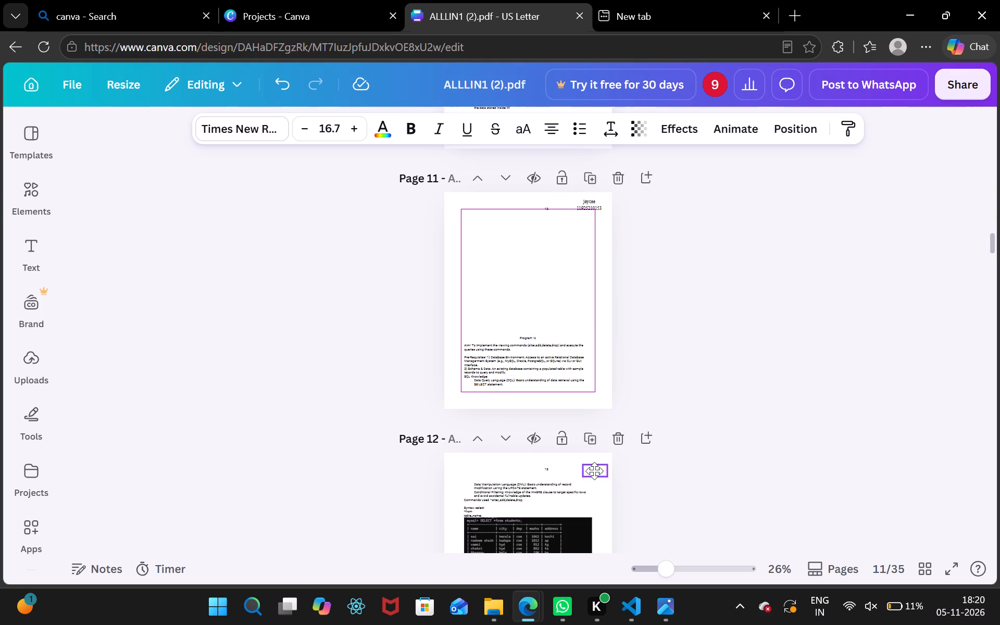
pyautogui.moveTo(594, 471); pyautogui.dragTo(593, 467)
# Duplicate page 12's name-and-roll-number text box and move the copy to page 13's upper-right corner, beside the page number.
pyautogui.scroll(-1, 593, 467)
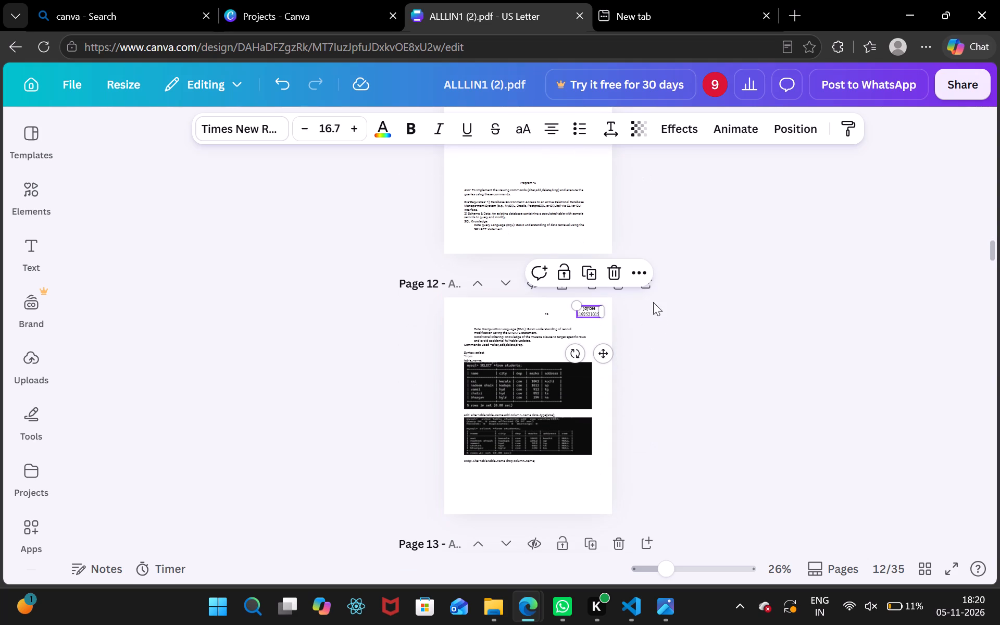
pyautogui.click(637, 279)
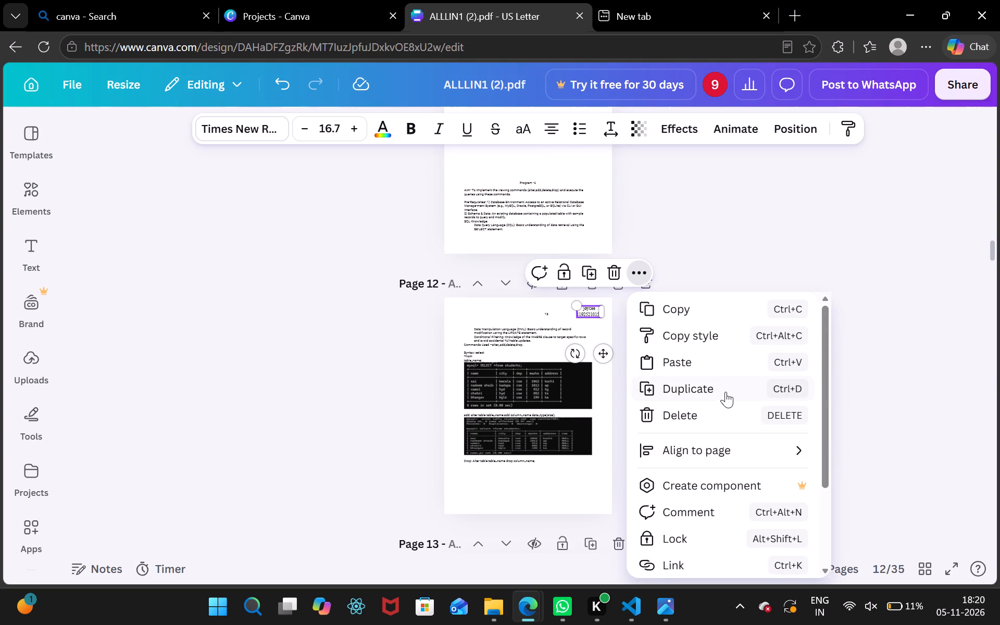
pyautogui.click(726, 395)
pyautogui.moveTo(593, 315); pyautogui.dragTo(582, 445)
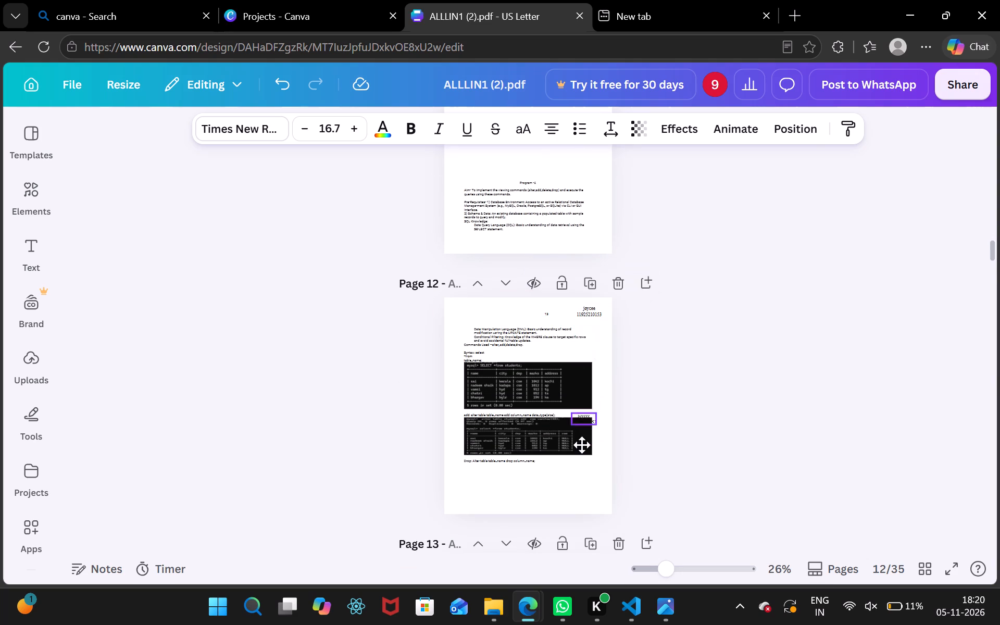
pyautogui.moveTo(582, 445); pyautogui.dragTo(581, 460)
pyautogui.scroll(-2, 581, 460)
pyautogui.scroll(1, 605, 283)
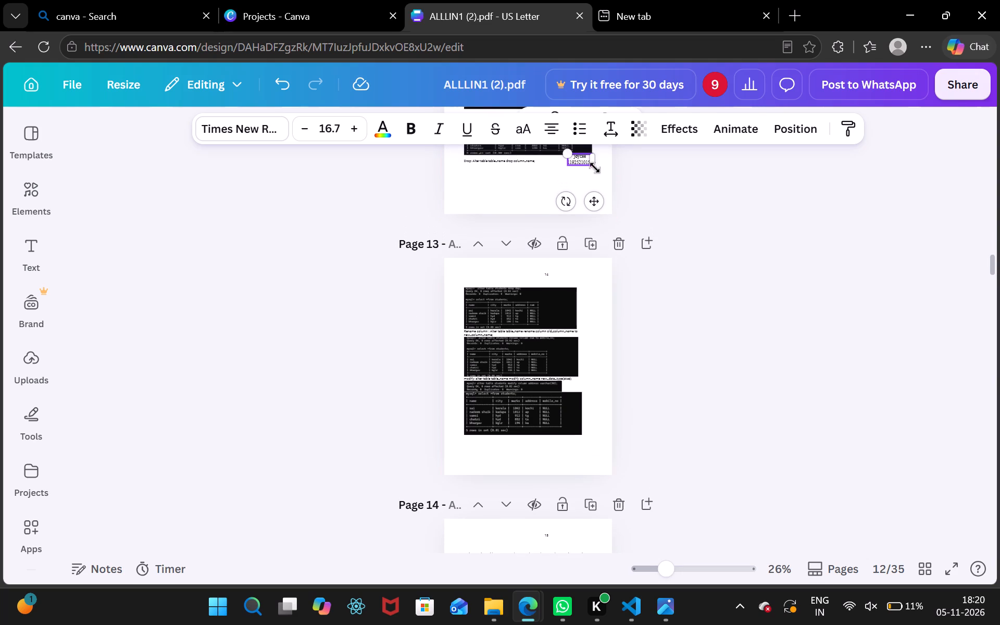
pyautogui.moveTo(583, 161); pyautogui.dragTo(596, 275)
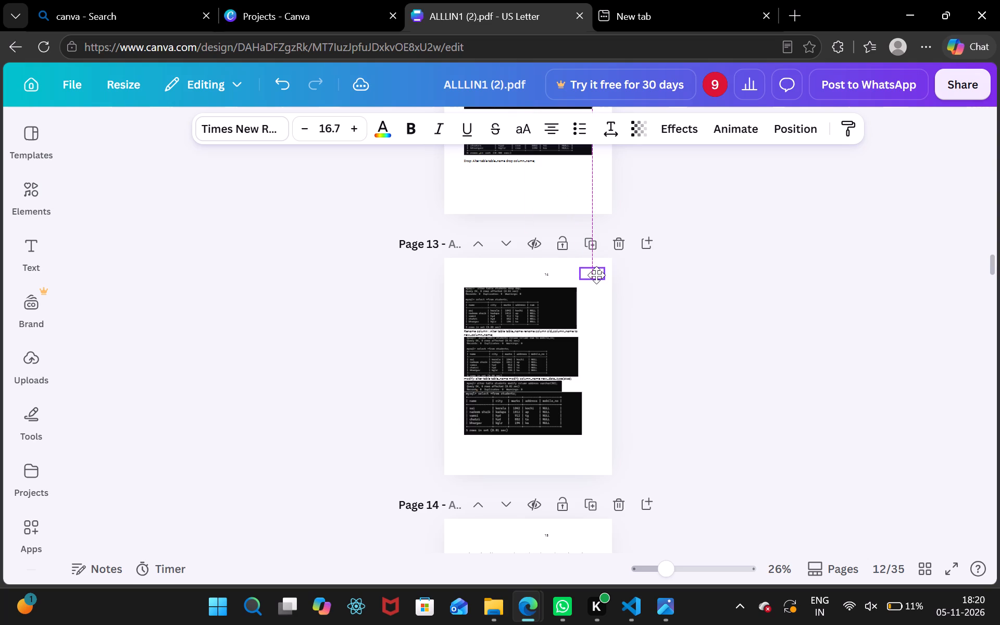
pyautogui.moveTo(596, 275); pyautogui.dragTo(596, 272)
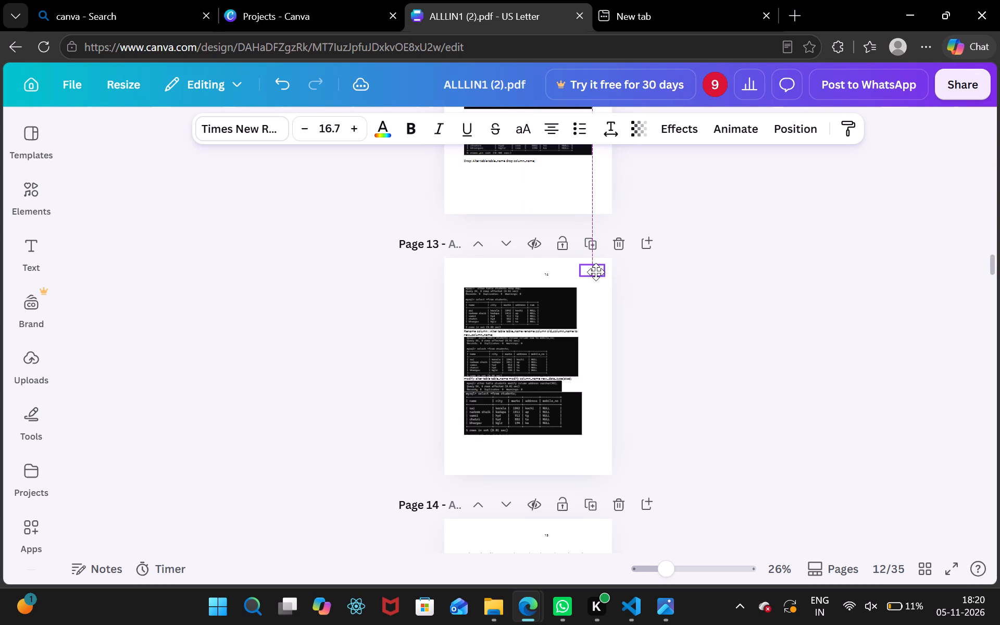
pyautogui.moveTo(596, 272); pyautogui.dragTo(596, 273)
# Duplicate page 13's name-and-roll-number text box and move the copy to page 14's upper-right corner, beside the page number.
pyautogui.scroll(1, 624, 267)
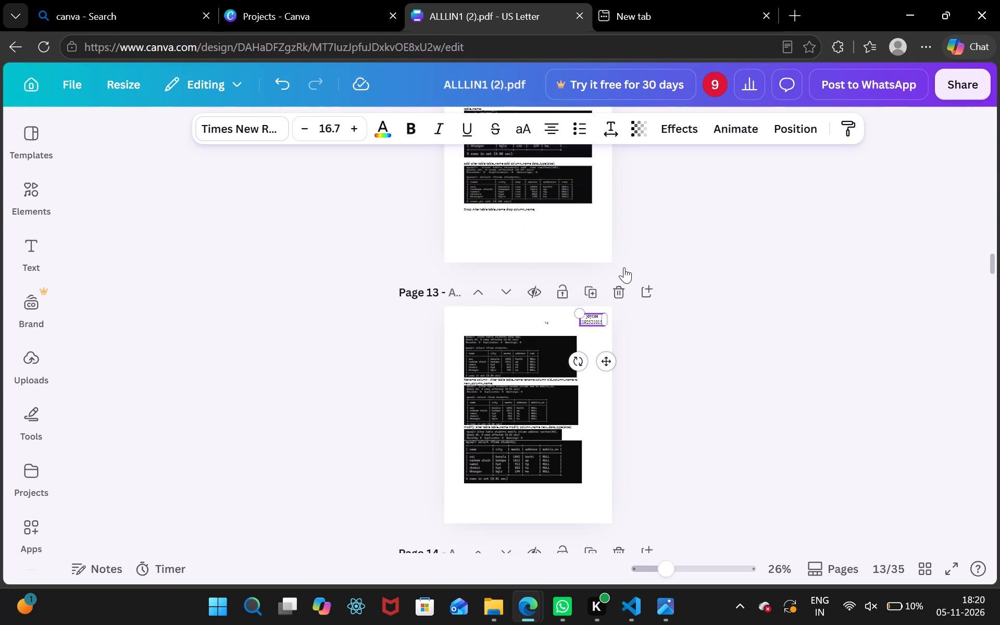
pyautogui.scroll(1, 624, 267)
pyautogui.click(640, 259)
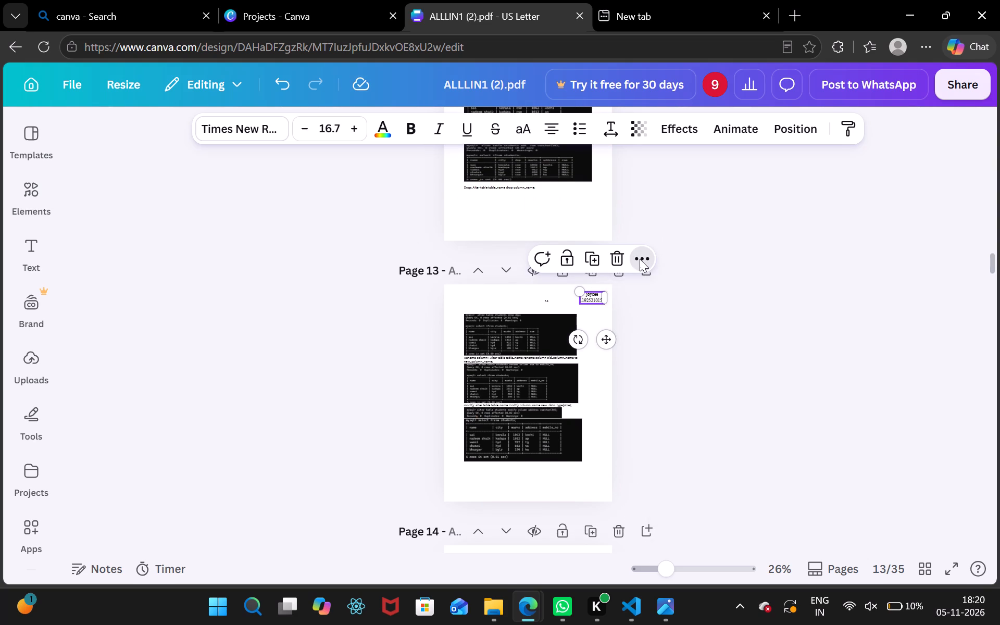
pyautogui.click(726, 374)
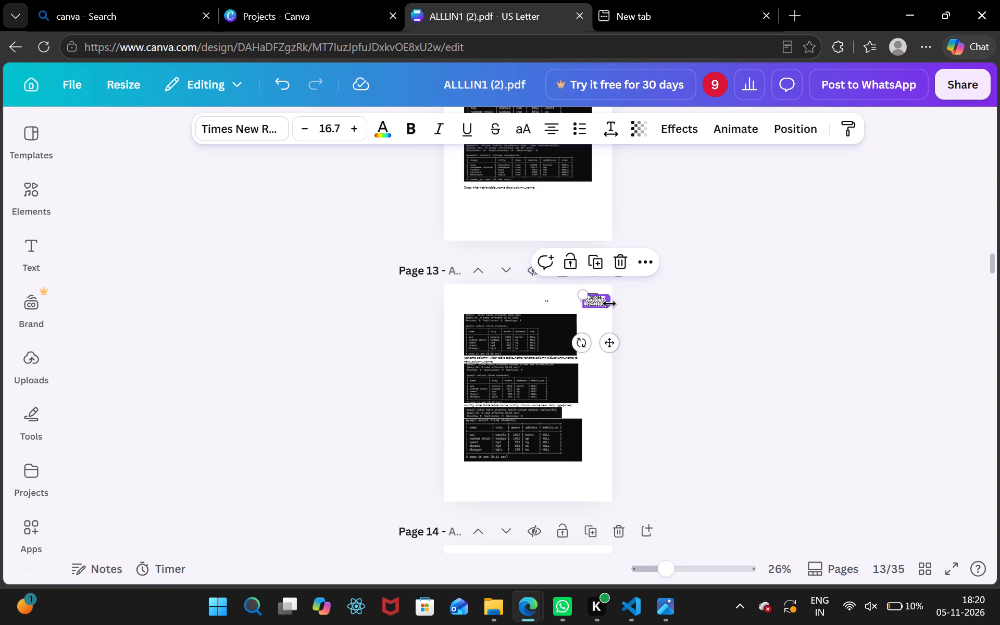
pyautogui.moveTo(596, 304); pyautogui.dragTo(593, 492)
pyautogui.scroll(-1, 593, 492)
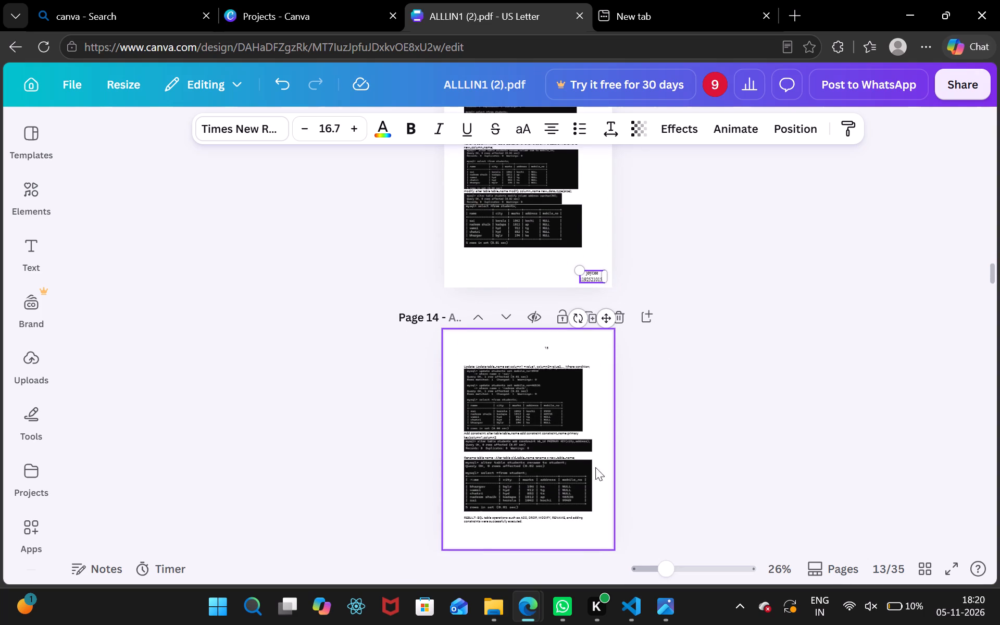
pyautogui.moveTo(593, 275); pyautogui.dragTo(594, 319)
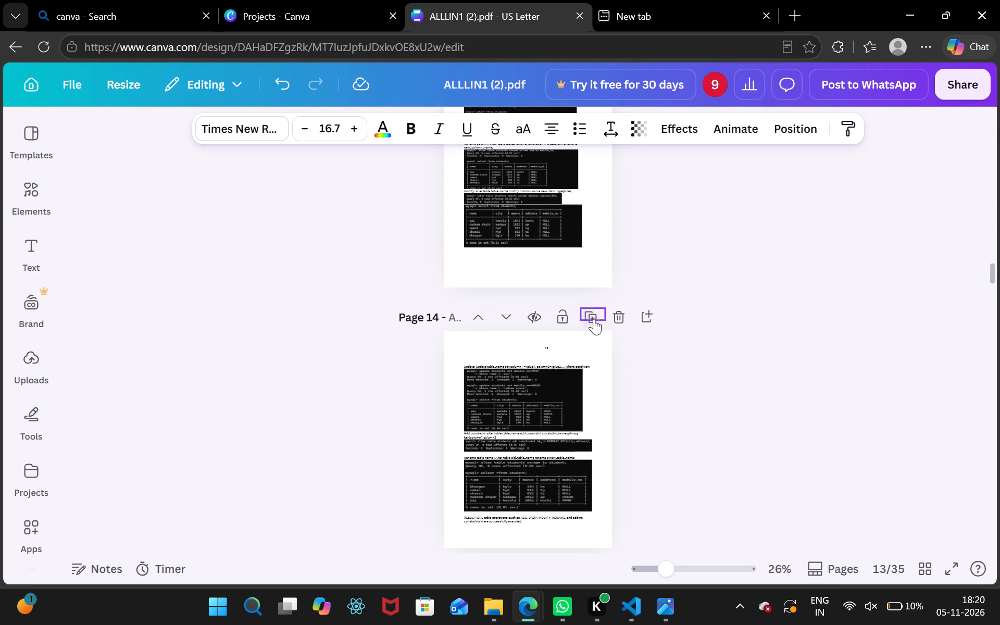
pyautogui.moveTo(594, 319); pyautogui.dragTo(593, 342)
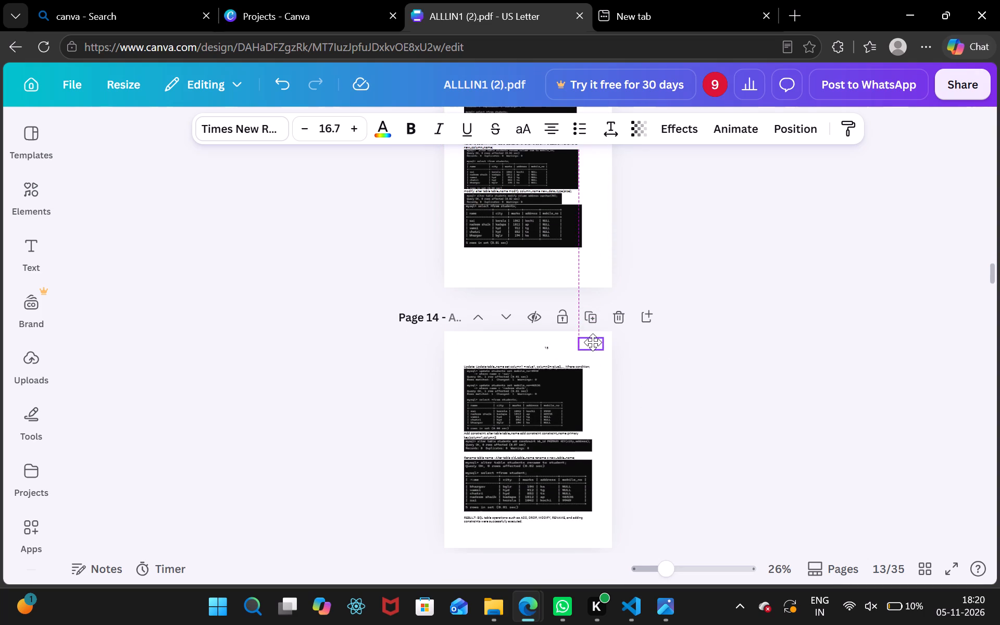
pyautogui.moveTo(593, 342); pyautogui.dragTo(595, 344)
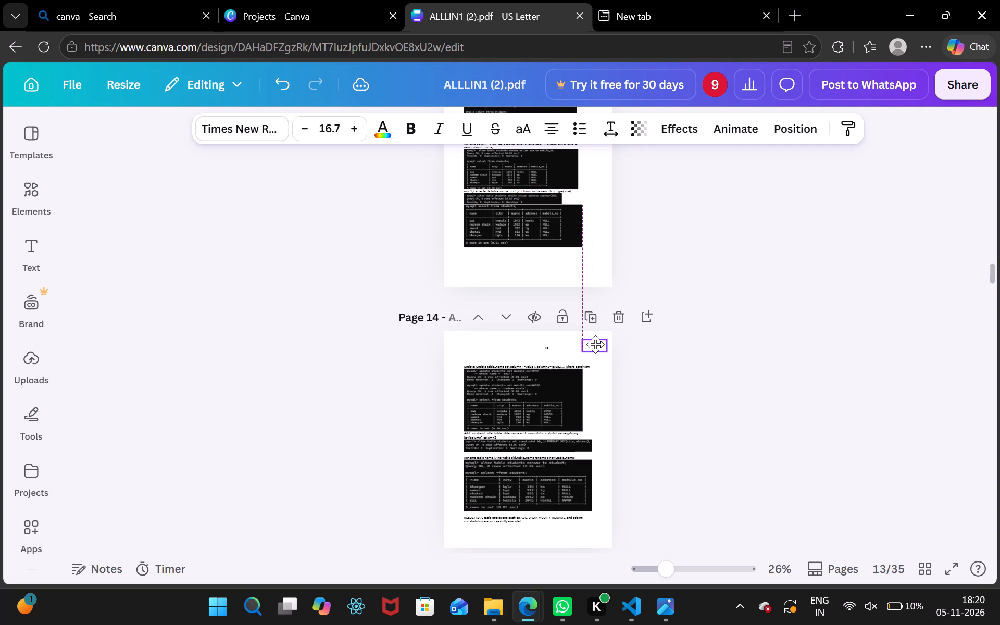
pyautogui.moveTo(595, 344); pyautogui.dragTo(593, 343)
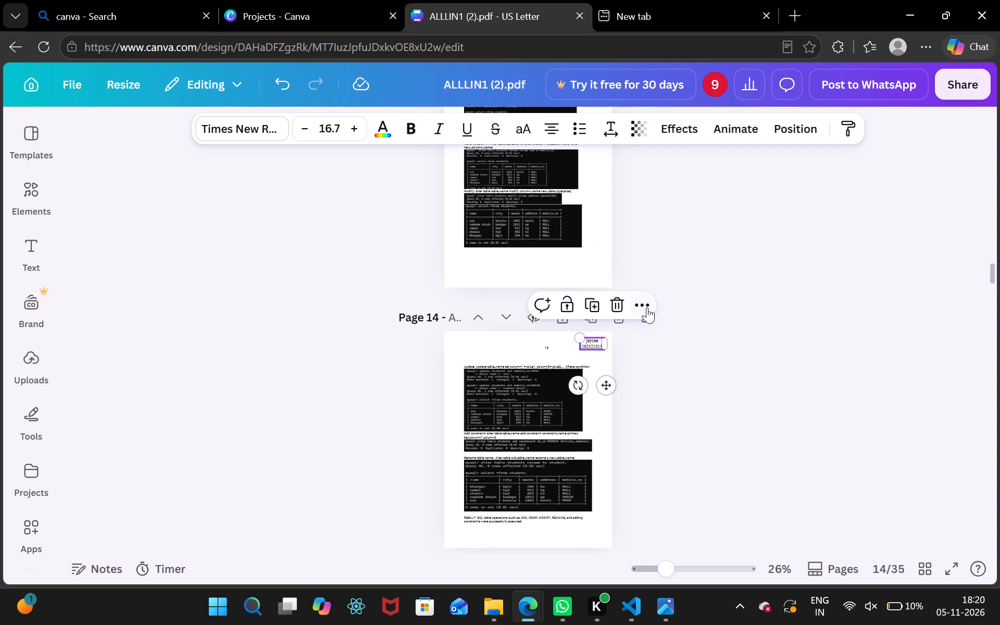
# Duplicate page 14's name-and-roll-number text box and move the copy to the upper-right corner of page 15.
pyautogui.click(644, 307)
pyautogui.click(751, 416)
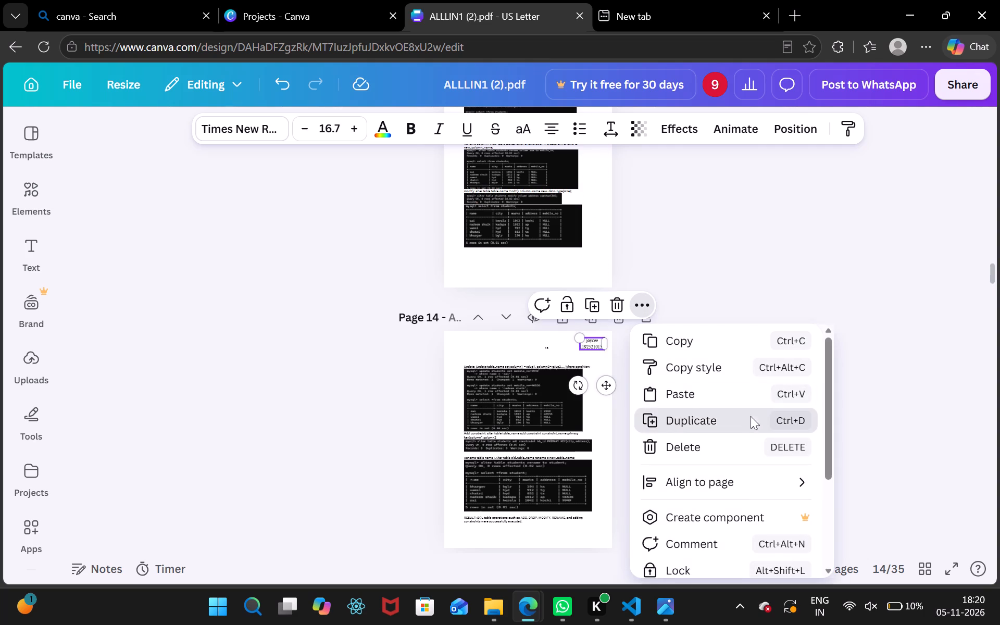
pyautogui.scroll(-2, 653, 392)
pyautogui.moveTo(593, 178); pyautogui.dragTo(590, 437)
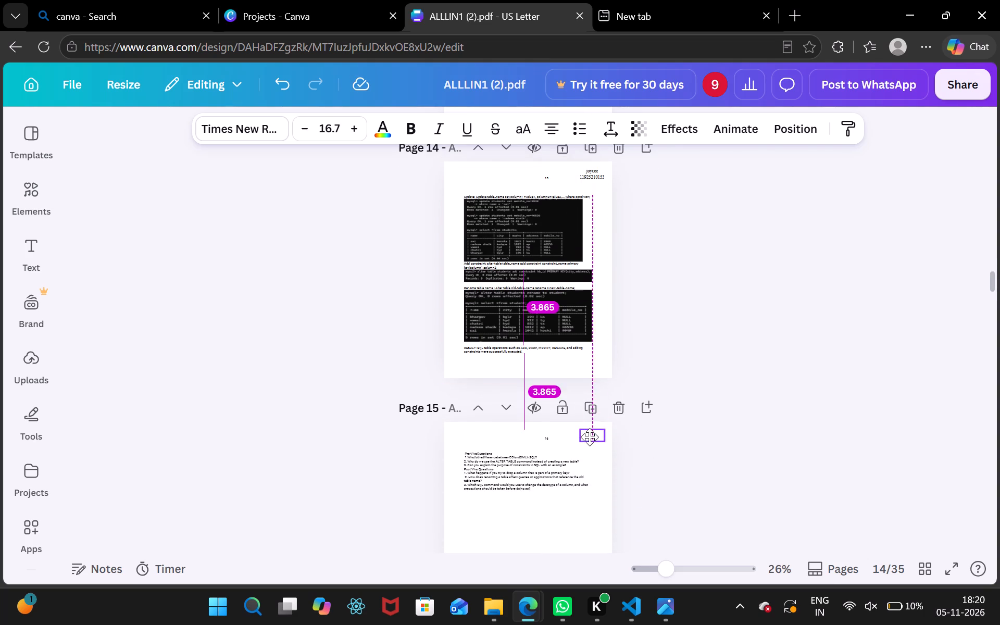
pyautogui.moveTo(590, 437); pyautogui.dragTo(593, 433)
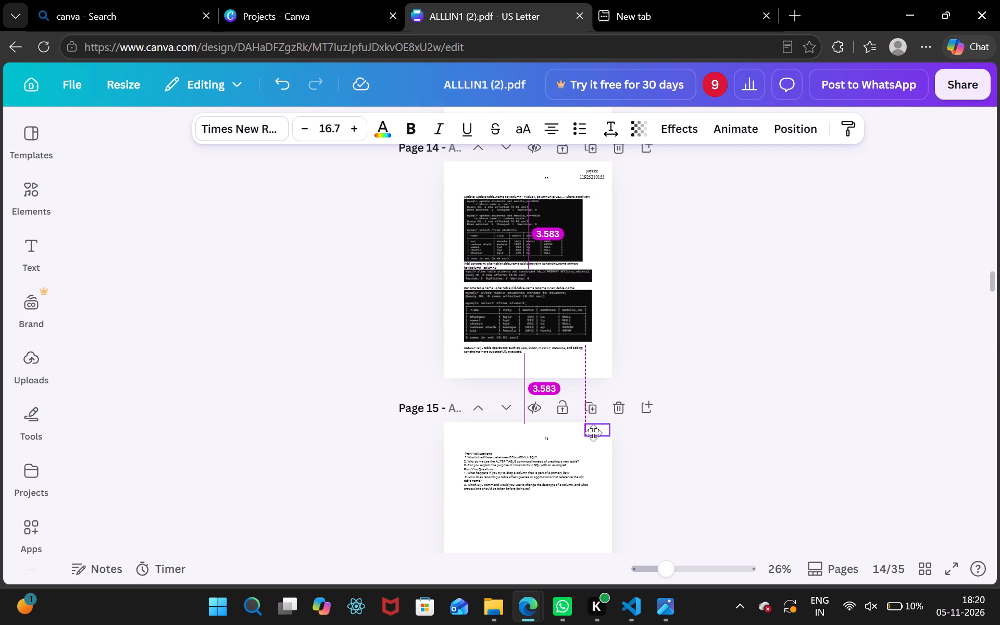
pyautogui.moveTo(593, 433); pyautogui.dragTo(593, 432)
# Duplicate page 15's name-and-roll-number text box and move the copy to page 16's upper-right corner, beside the page number.
pyautogui.scroll(-2, 593, 432)
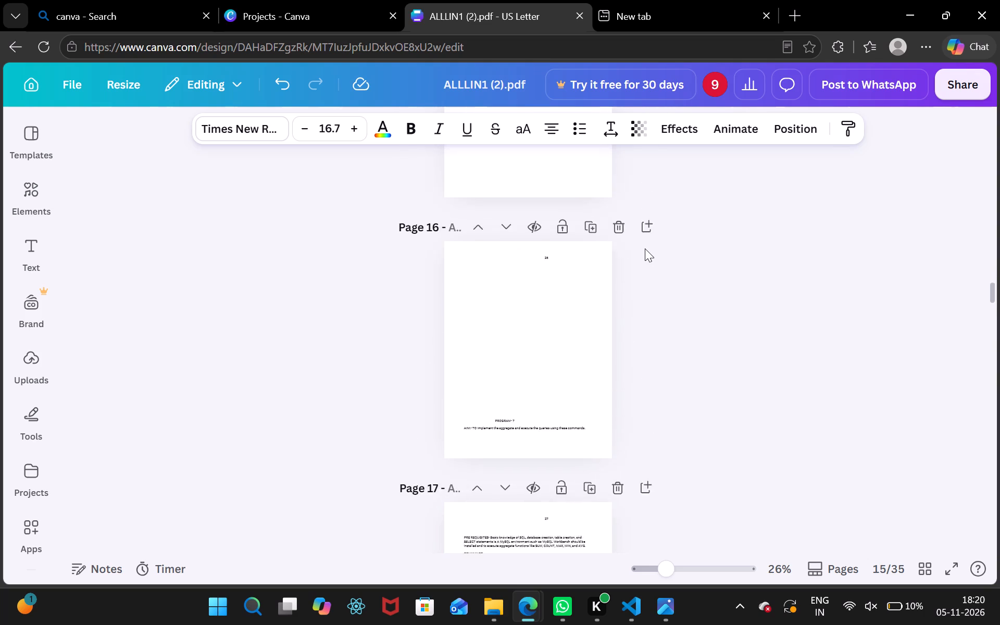
pyautogui.scroll(1, 645, 248)
pyautogui.scroll(2, 606, 275)
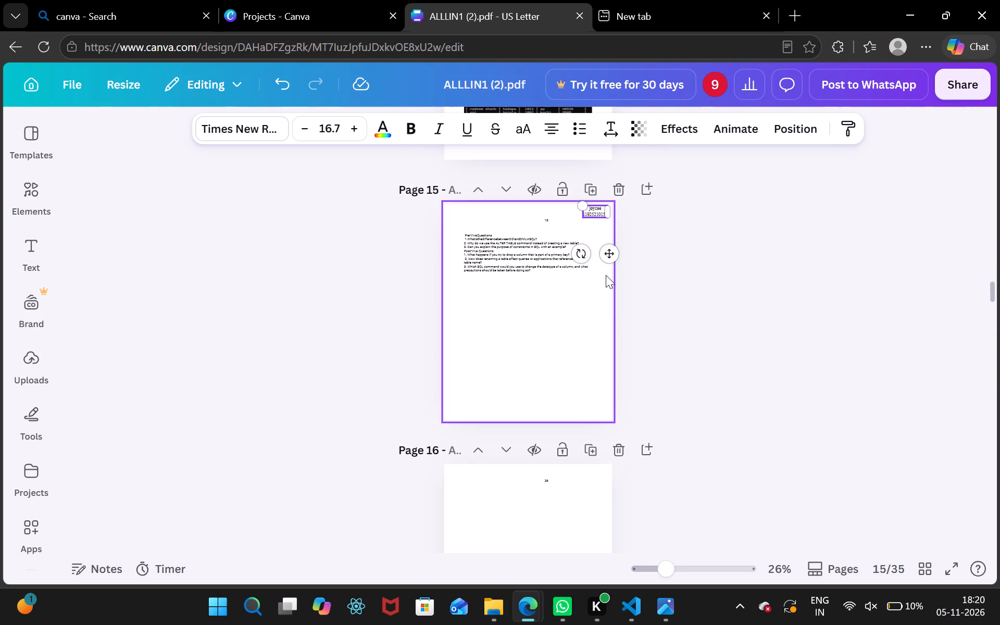
pyautogui.click(643, 177)
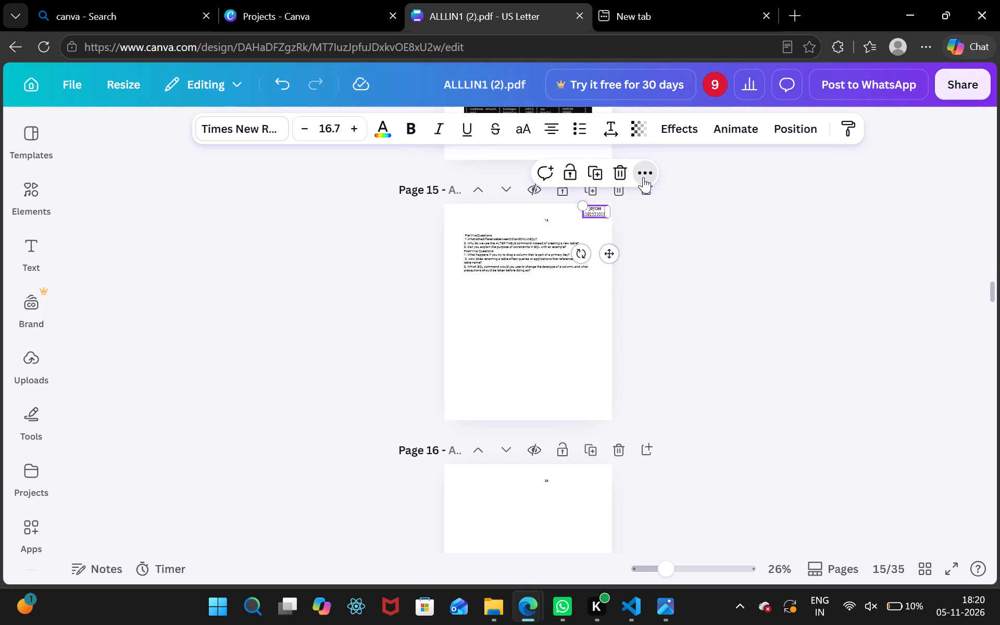
pyautogui.click(755, 296)
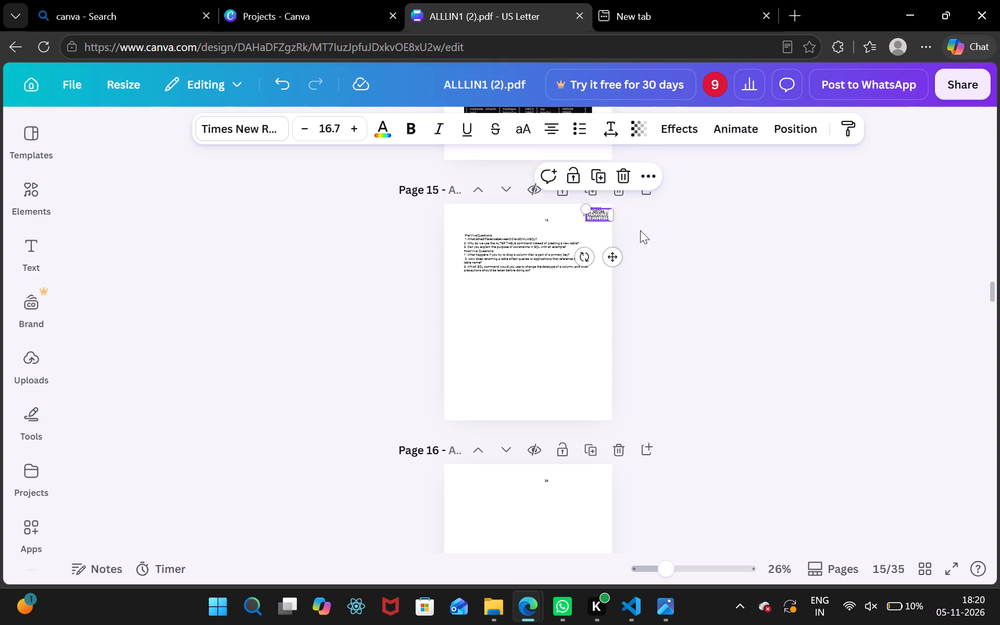
pyautogui.moveTo(599, 216); pyautogui.dragTo(595, 478)
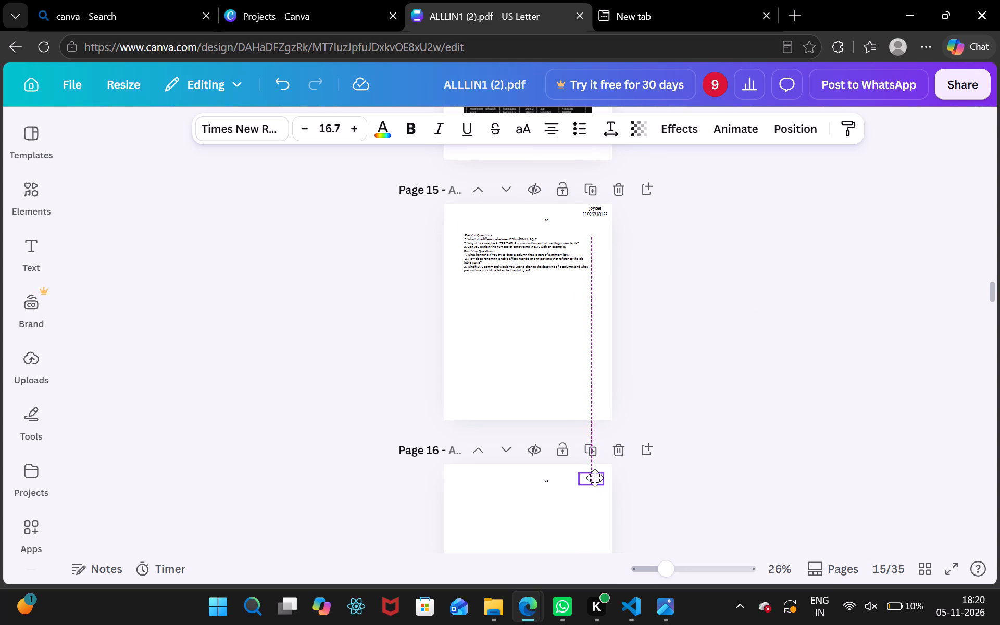
pyautogui.moveTo(595, 478); pyautogui.dragTo(595, 477)
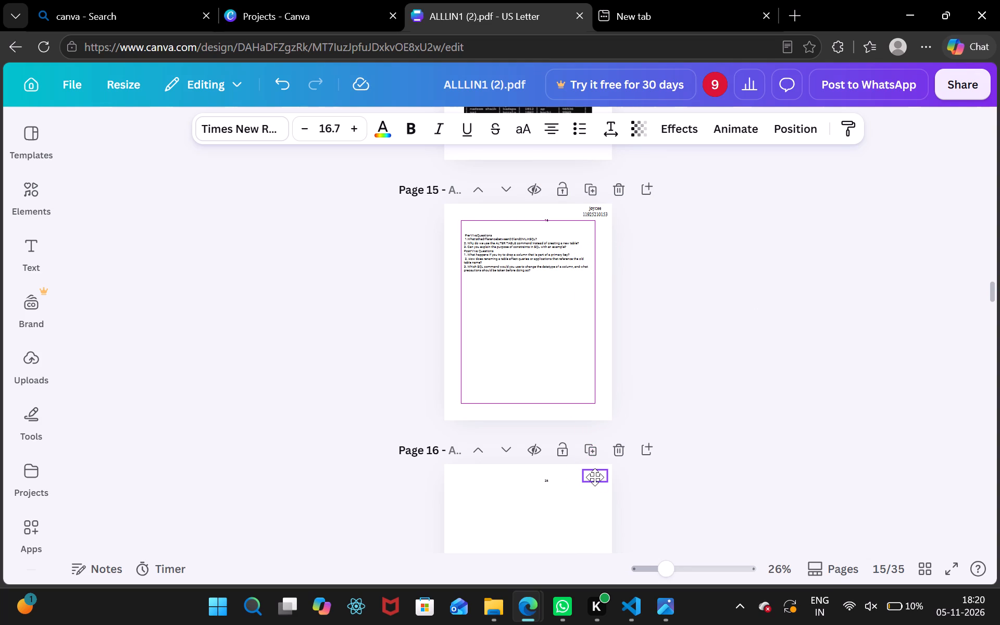
pyautogui.moveTo(595, 477); pyautogui.dragTo(596, 477)
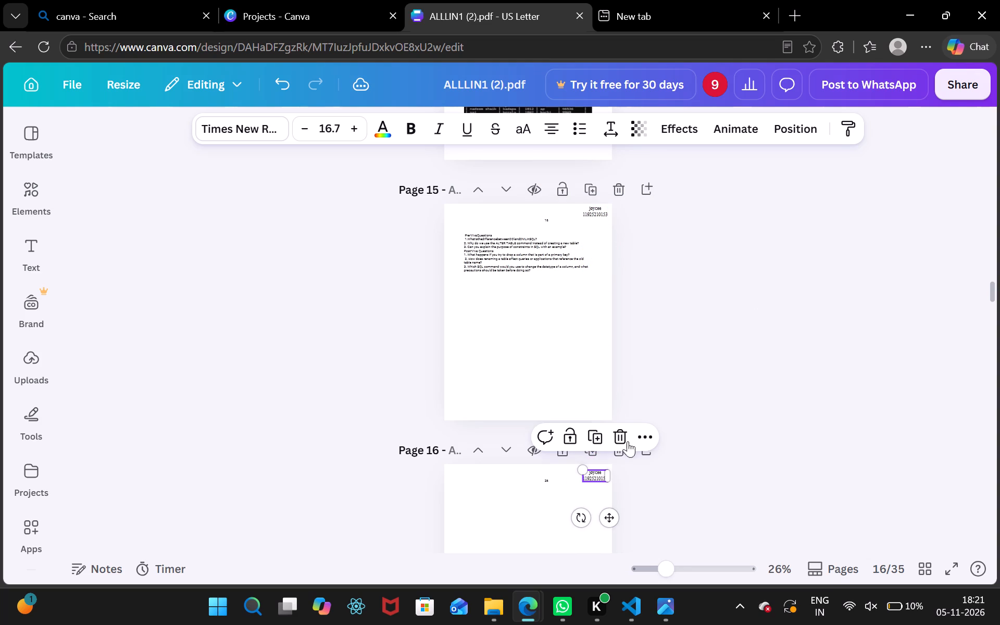
# Duplicate page 16's name-and-roll-number text box and move the copy to the upper-right corner of page 17.
pyautogui.scroll(-1, 637, 353)
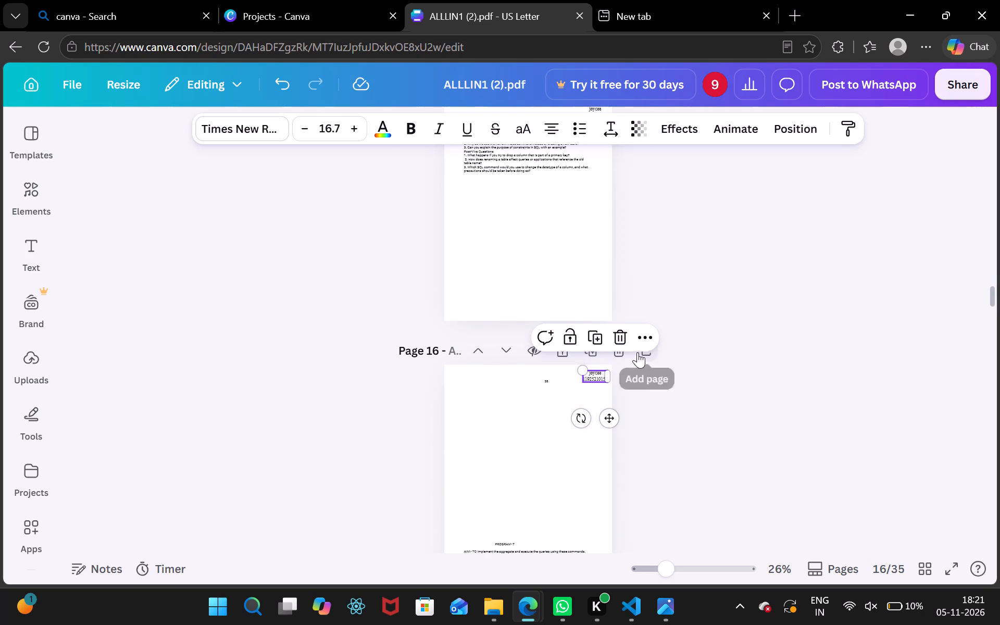
pyautogui.click(647, 335)
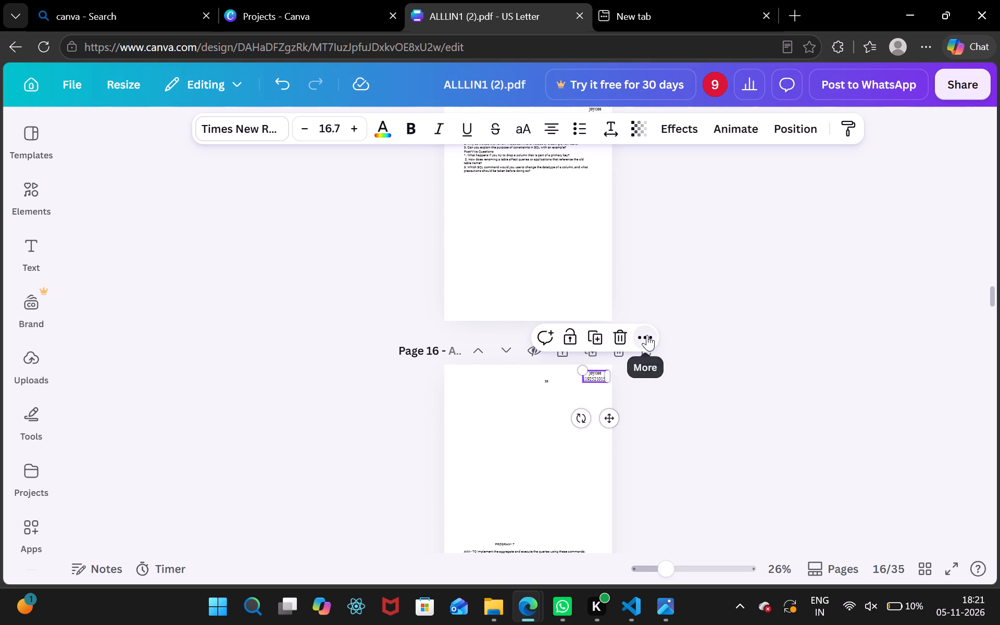
pyautogui.click(777, 167)
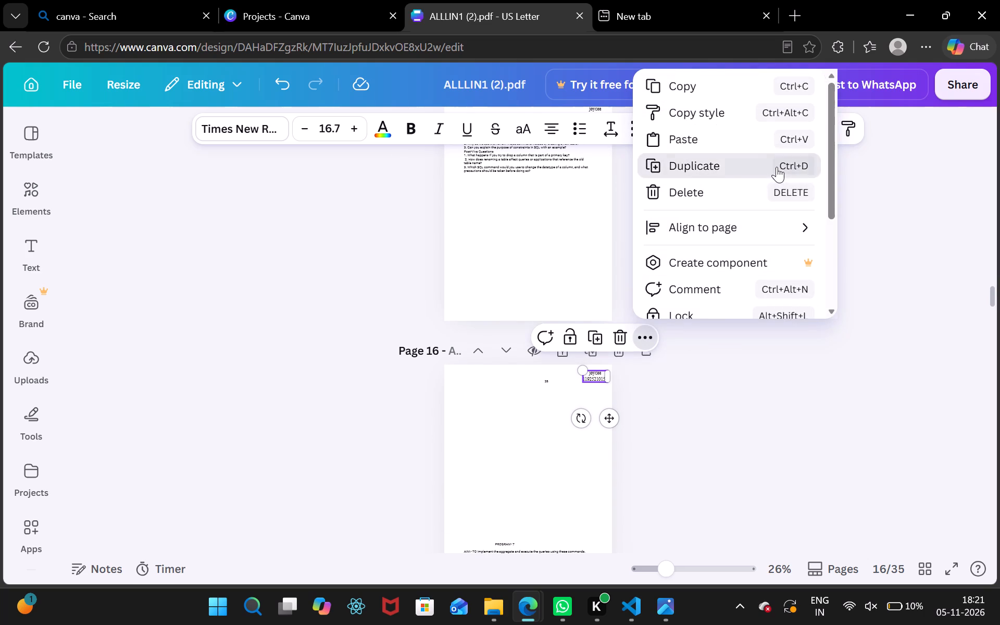
pyautogui.moveTo(597, 379); pyautogui.dragTo(586, 546)
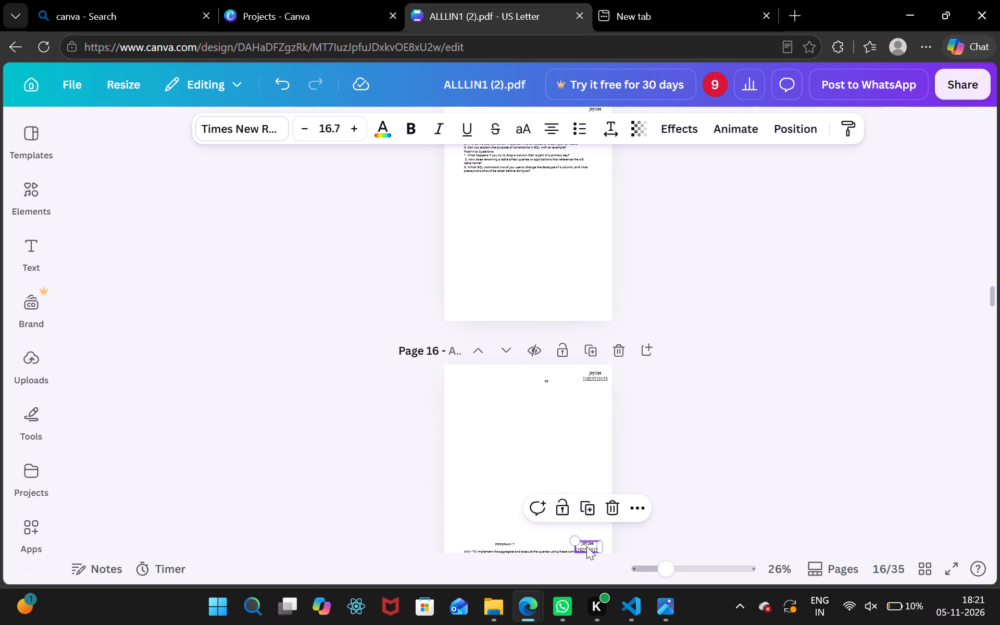
pyautogui.scroll(-2, 586, 546)
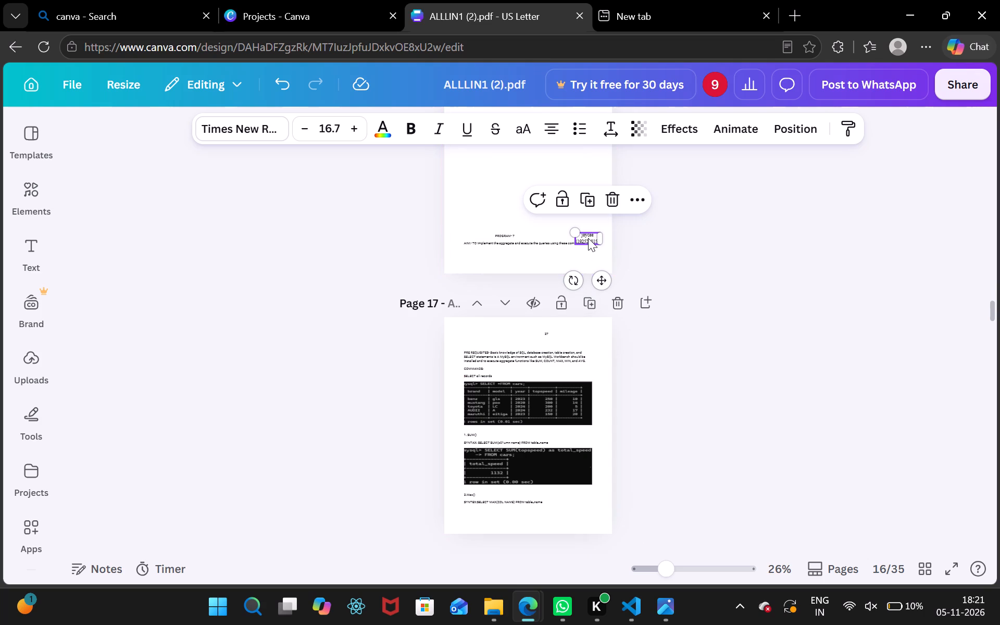
pyautogui.moveTo(588, 238); pyautogui.dragTo(593, 333)
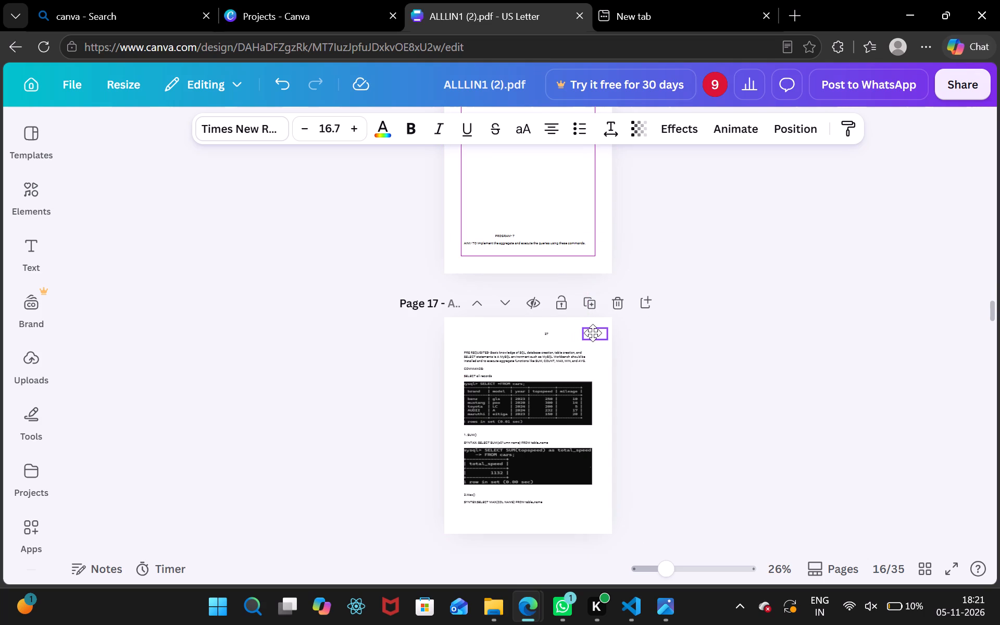
pyautogui.moveTo(593, 333); pyautogui.dragTo(595, 328)
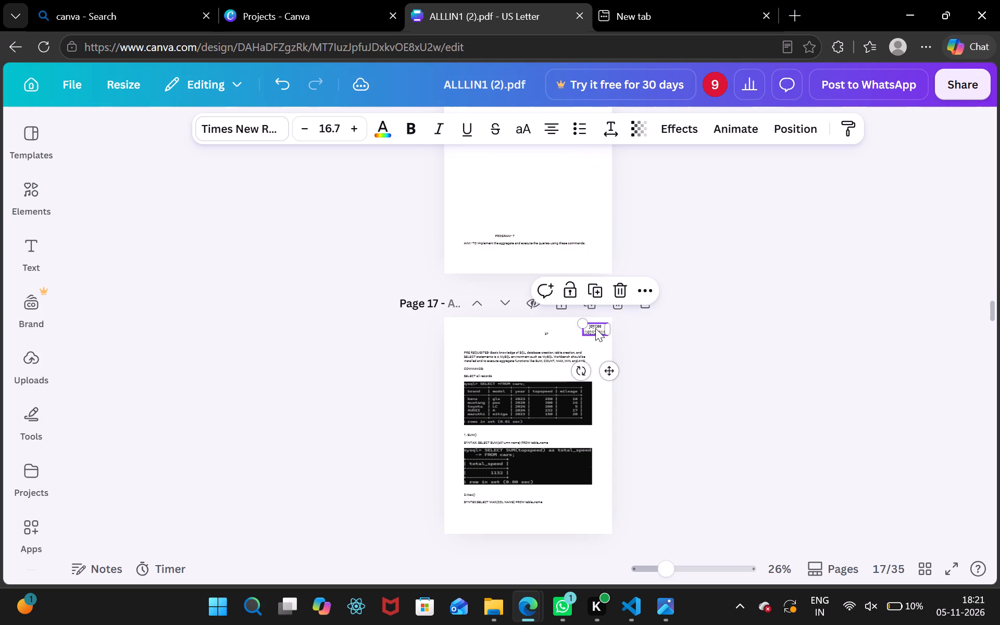
# Duplicate page 17's name-and-roll-number text box and move the copy to page 18's upper-right corner, beside the page number.
pyautogui.click(648, 286)
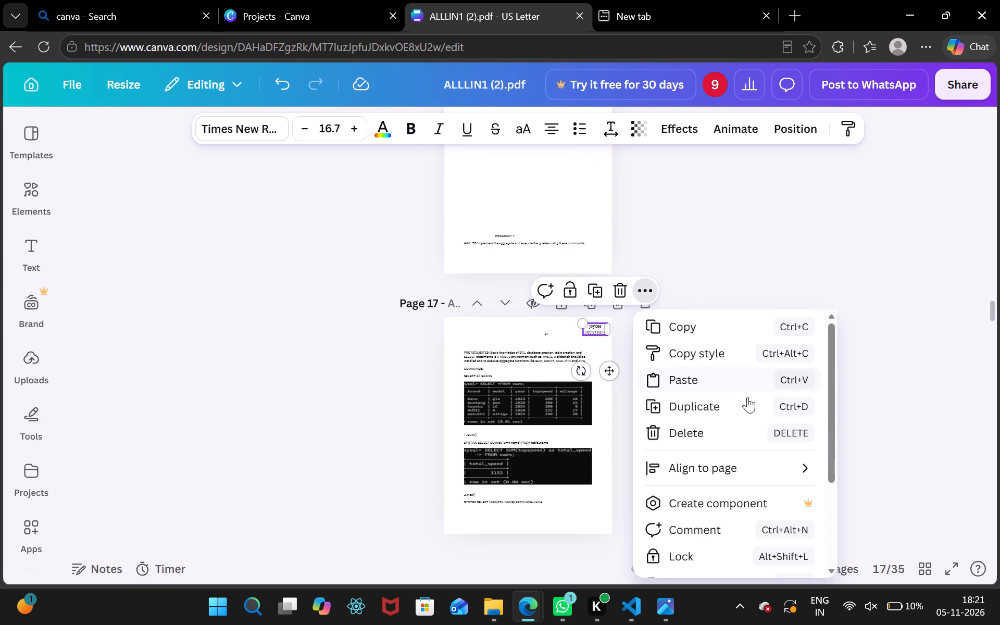
pyautogui.click(753, 406)
pyautogui.scroll(-2, 675, 362)
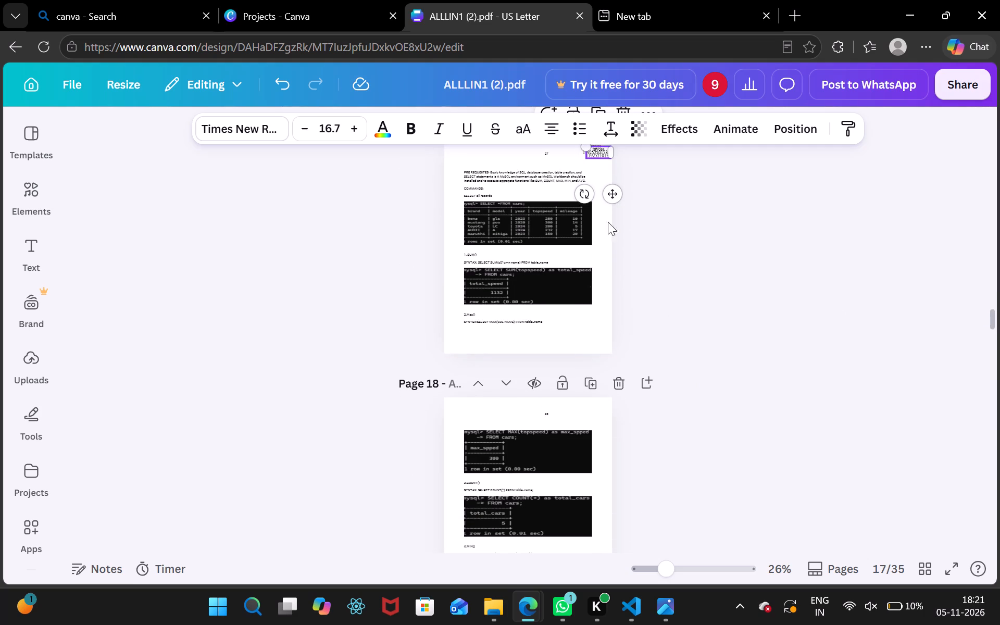
pyautogui.moveTo(597, 154); pyautogui.dragTo(589, 391)
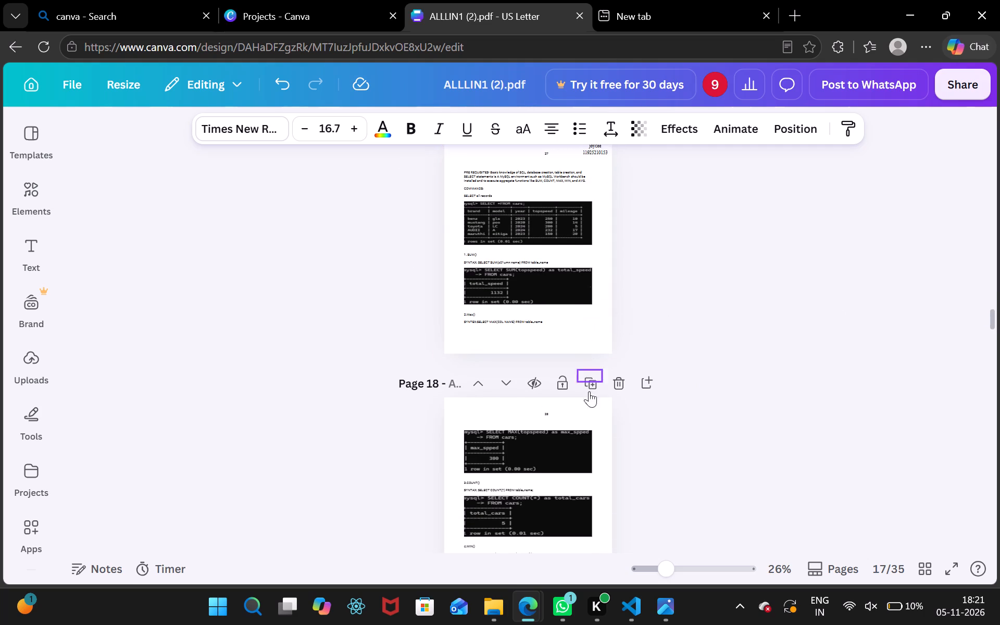
pyautogui.moveTo(589, 391); pyautogui.dragTo(594, 414)
pyautogui.scroll(-1, 594, 414)
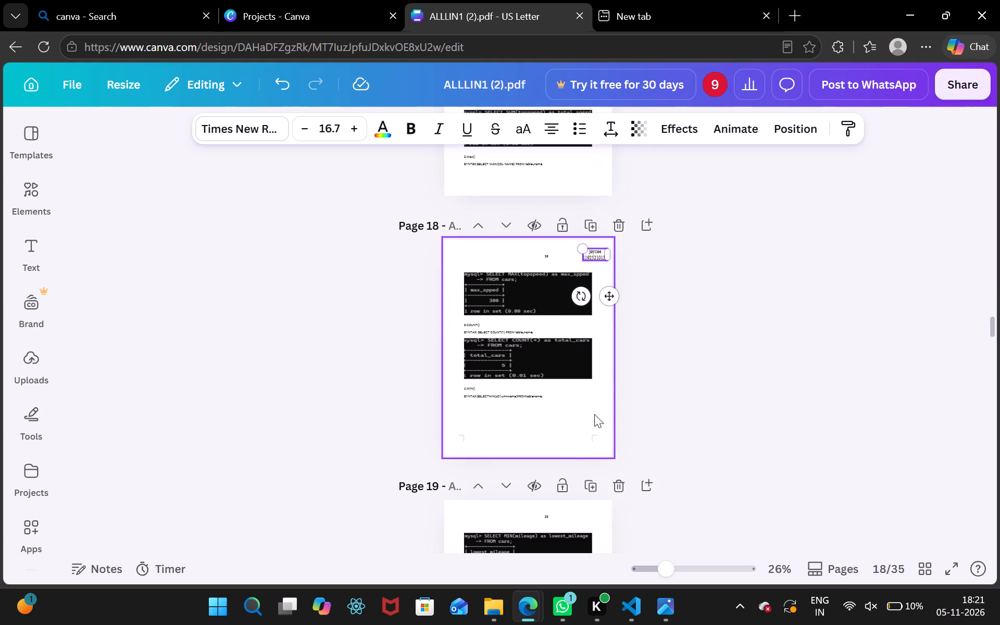
# Duplicate page 18's name-and-roll-number text box and move the copy to the upper-right corner of page 19.
pyautogui.click(645, 218)
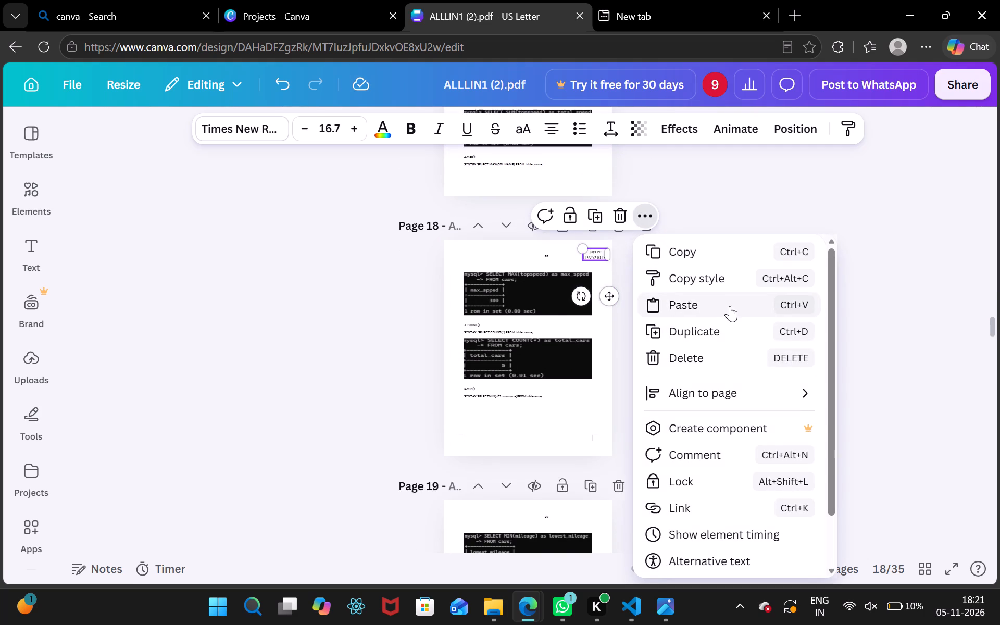
pyautogui.click(731, 323)
pyautogui.moveTo(596, 255); pyautogui.dragTo(594, 509)
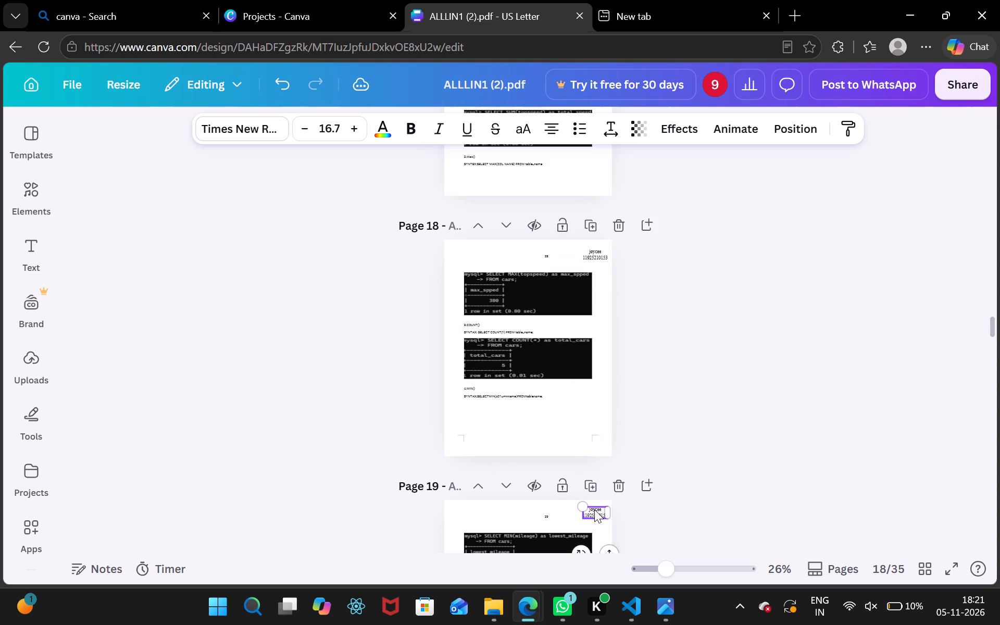
# Duplicate page 19's name-and-roll-number text box and move the copy to page 20's upper-right corner, beside the page number.
pyautogui.scroll(-3, 594, 509)
pyautogui.scroll(1, 636, 431)
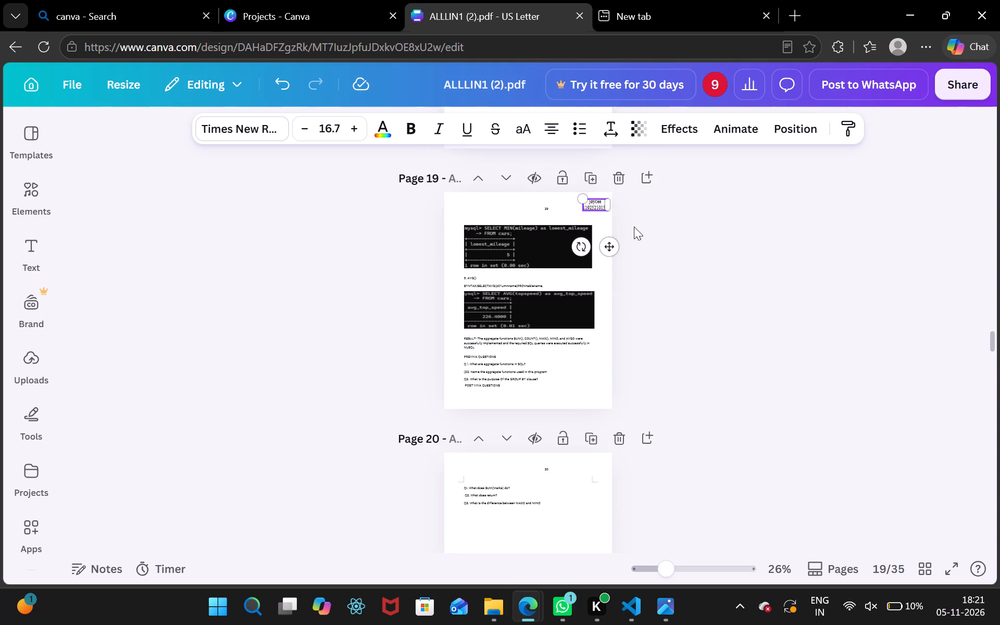
pyautogui.click(642, 164)
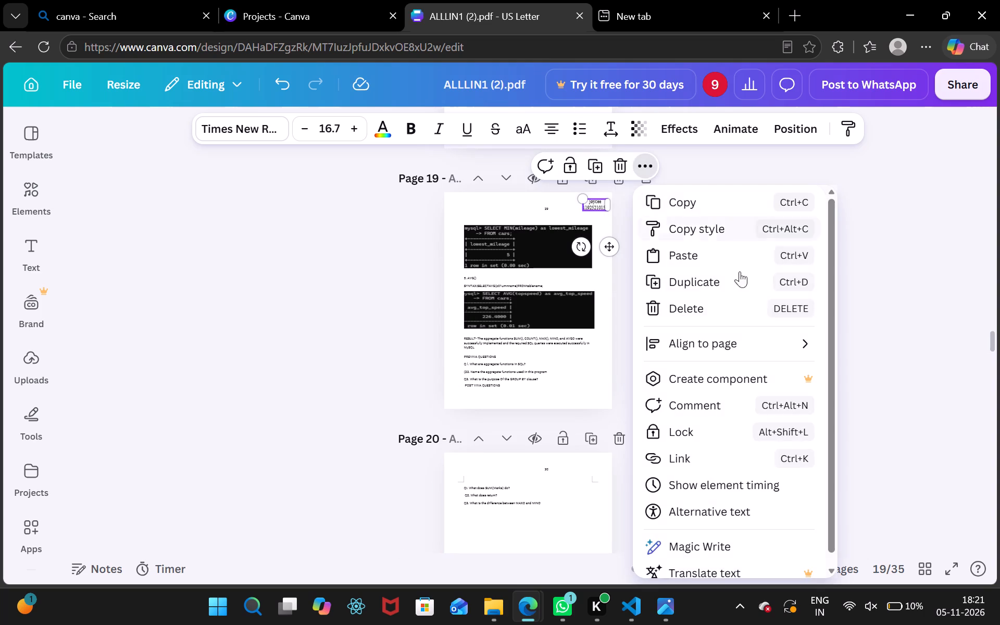
pyautogui.click(756, 277)
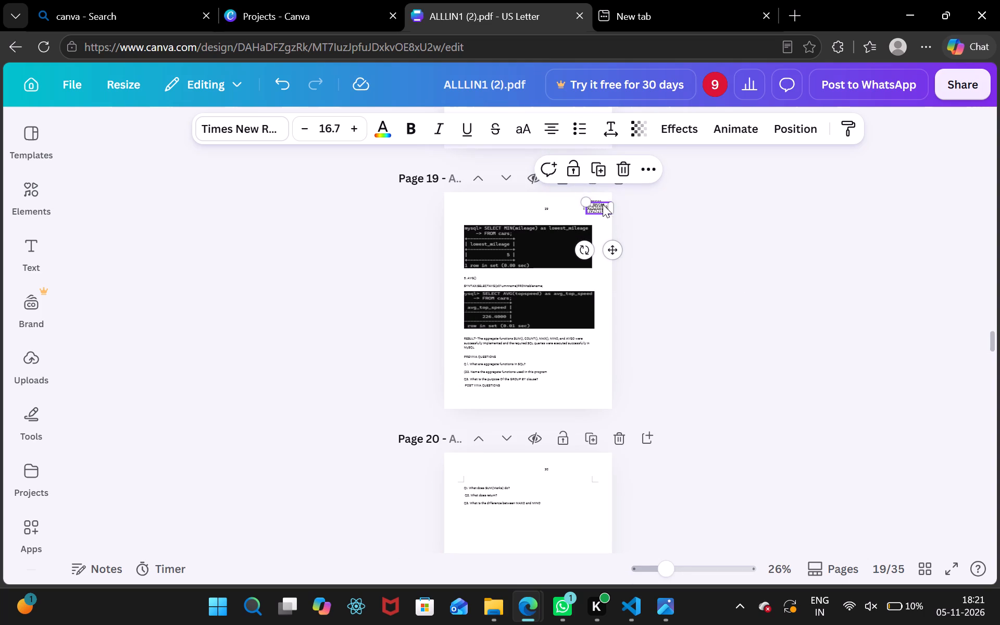
pyautogui.moveTo(601, 207); pyautogui.dragTo(597, 466)
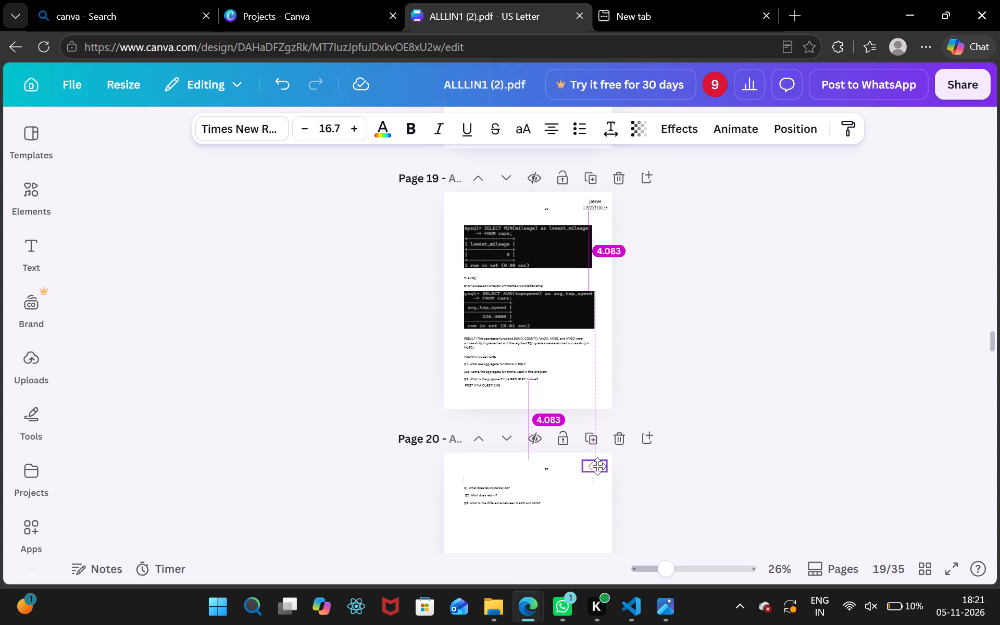
# Duplicate page 20's name-and-roll-number text box and move the copy to the upper-right corner of page 21.
pyautogui.scroll(-2, 664, 458)
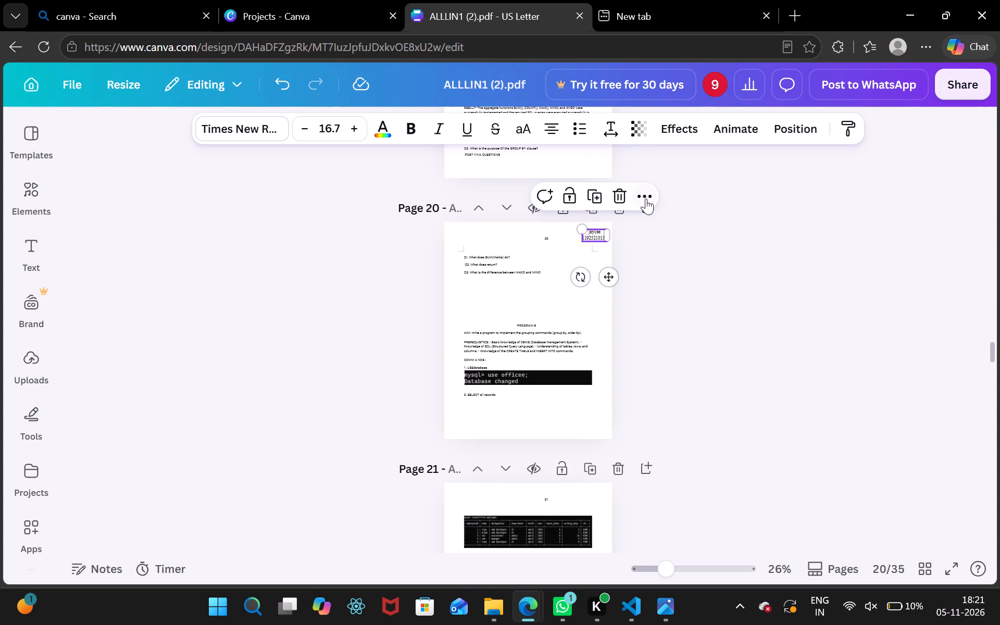
pyautogui.click(646, 198)
pyautogui.click(758, 315)
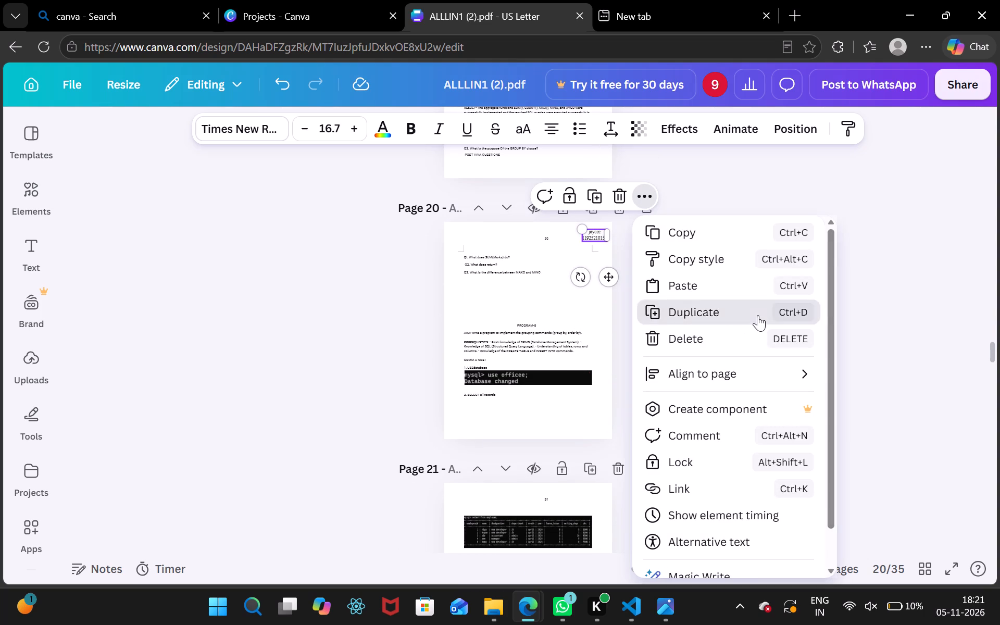
pyautogui.moveTo(597, 240); pyautogui.dragTo(600, 499)
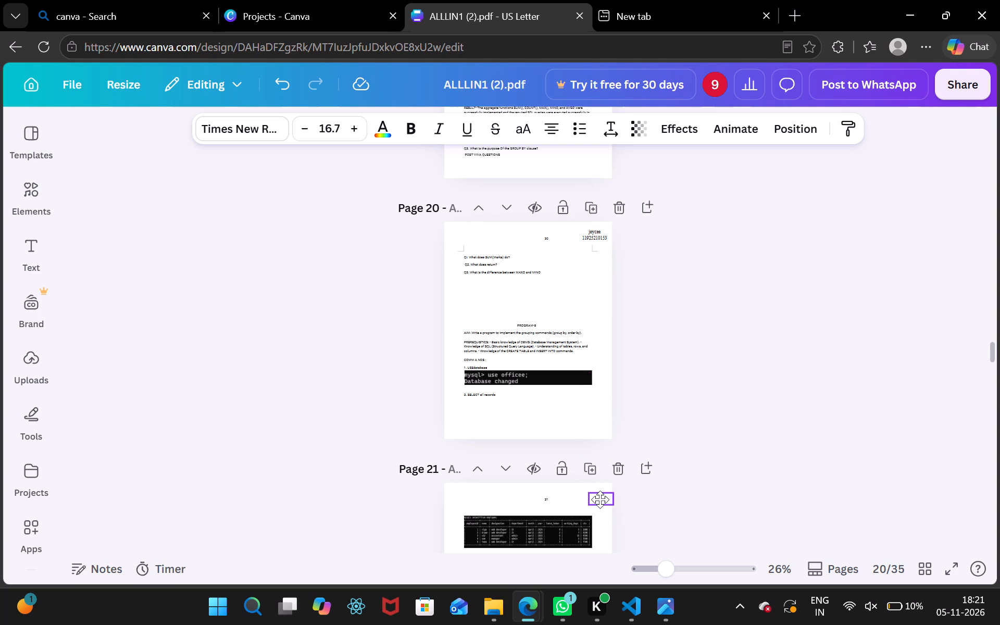
pyautogui.moveTo(600, 499); pyautogui.dragTo(594, 495)
# Duplicate page 21's name-and-roll-number text box and move the copy to page 22's upper-right corner, beside the page number.
pyautogui.scroll(-2, 594, 495)
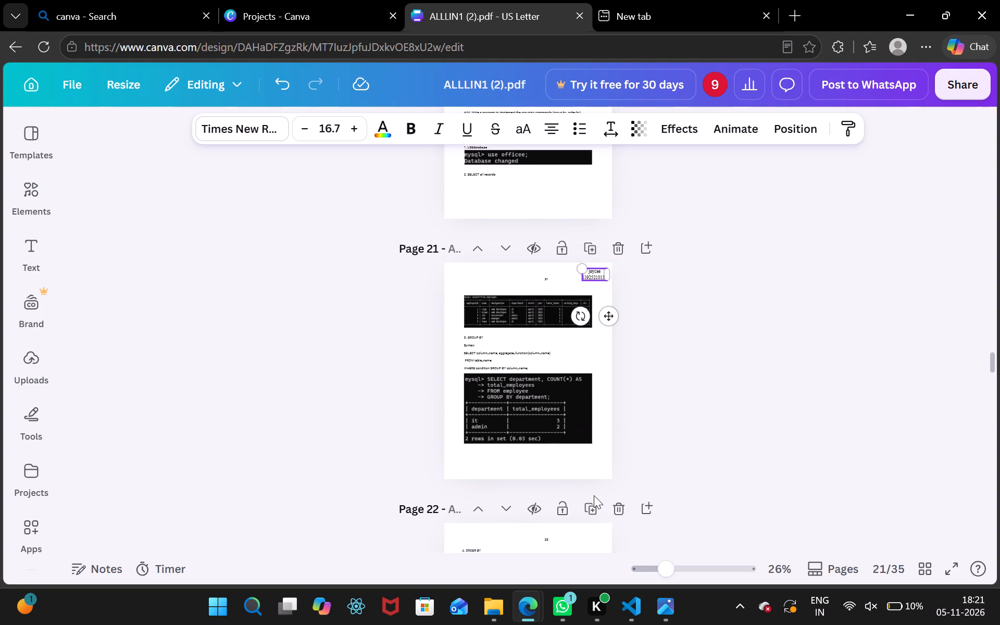
pyautogui.click(643, 236)
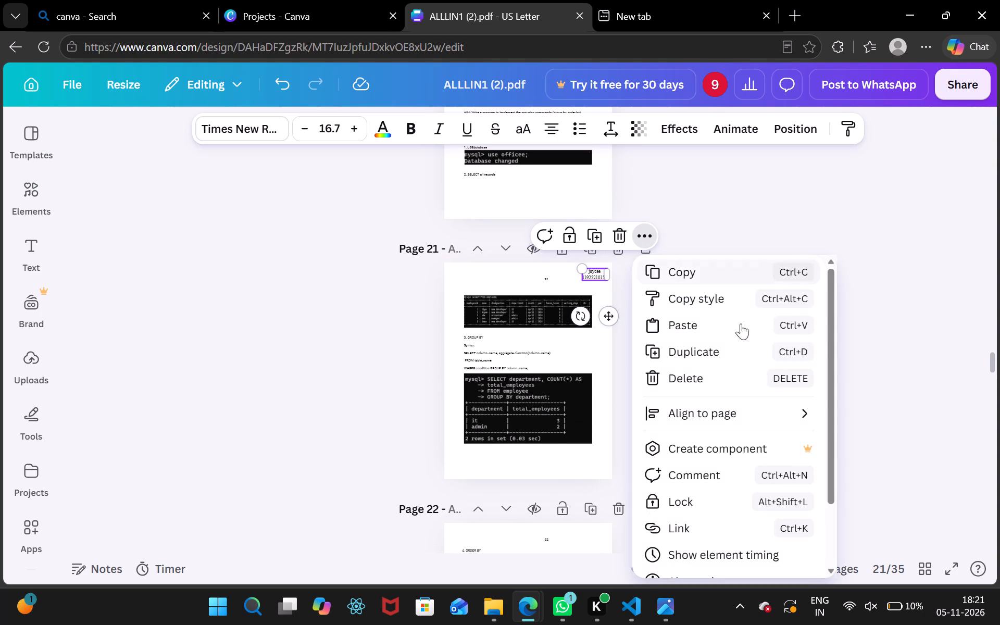
pyautogui.click(753, 347)
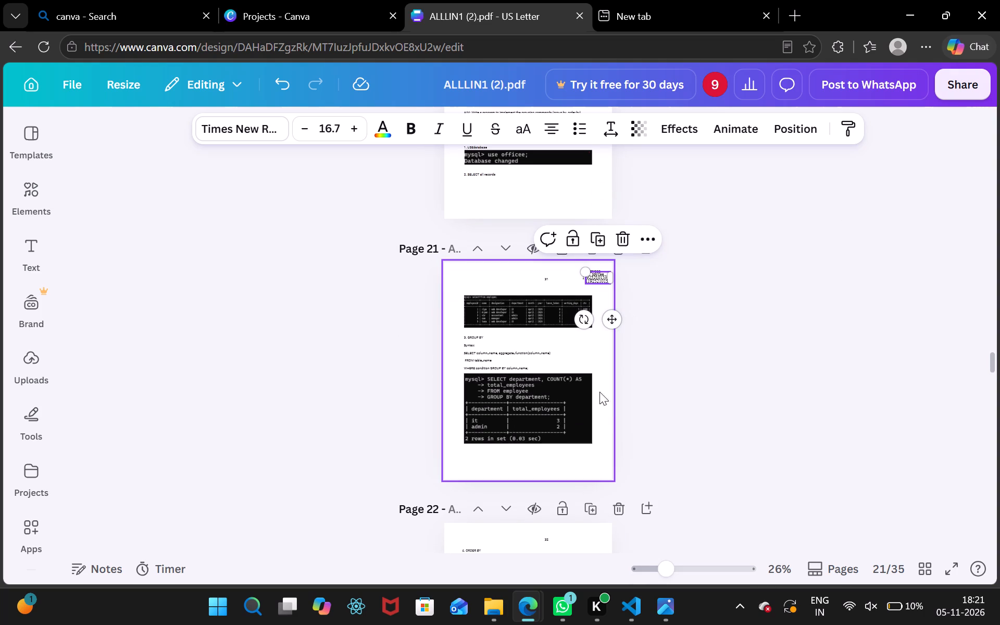
pyautogui.moveTo(602, 273); pyautogui.dragTo(604, 478)
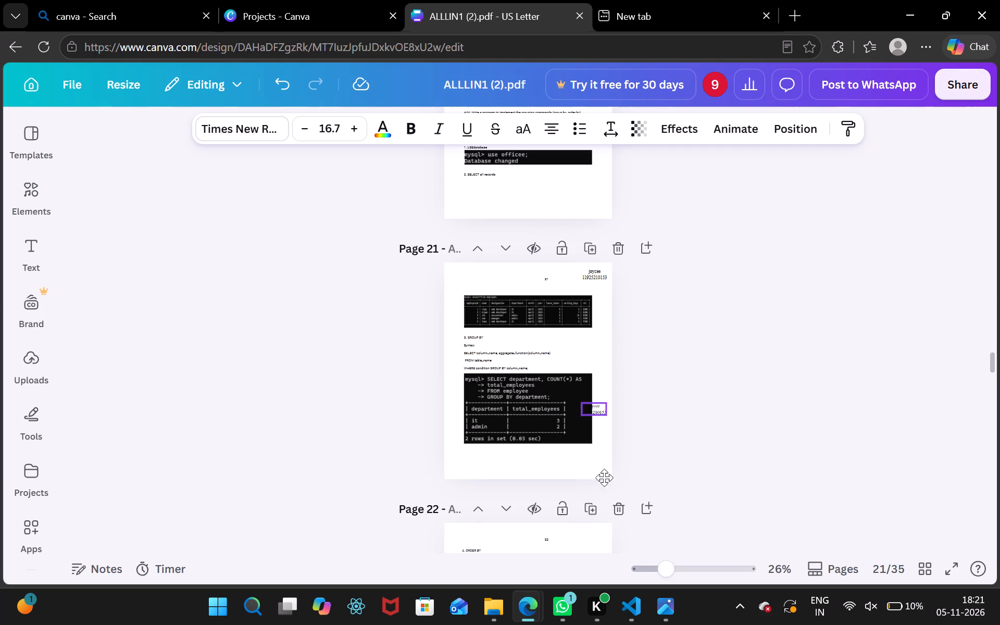
pyautogui.moveTo(604, 478); pyautogui.dragTo(598, 531)
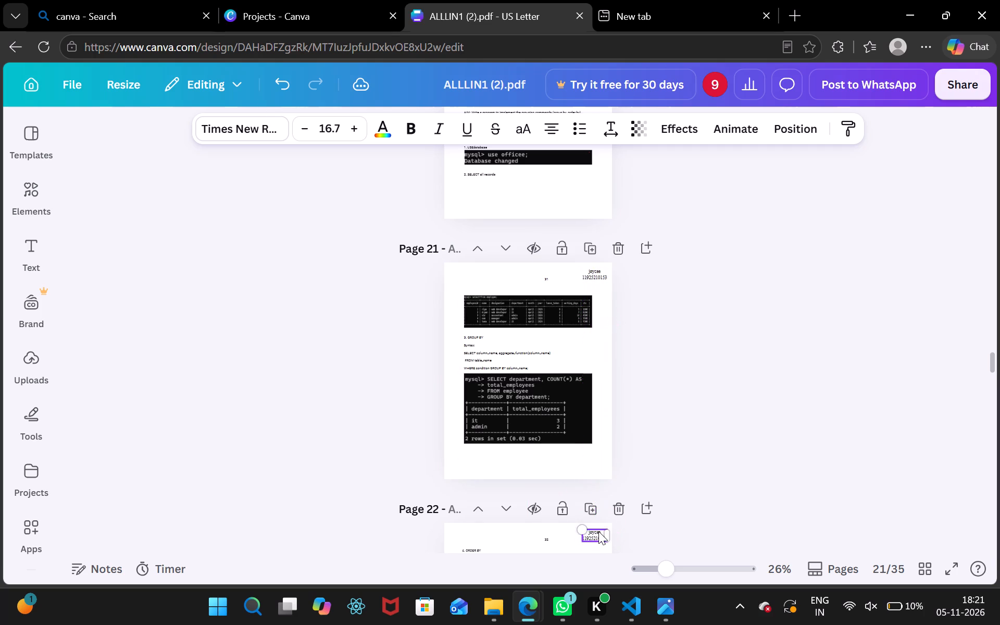
# Duplicate page 22's name-and-roll-number text box and move the copy to the upper-right corner of page 23.
pyautogui.scroll(-3, 598, 531)
pyautogui.scroll(-1, 597, 463)
pyautogui.scroll(2, 594, 309)
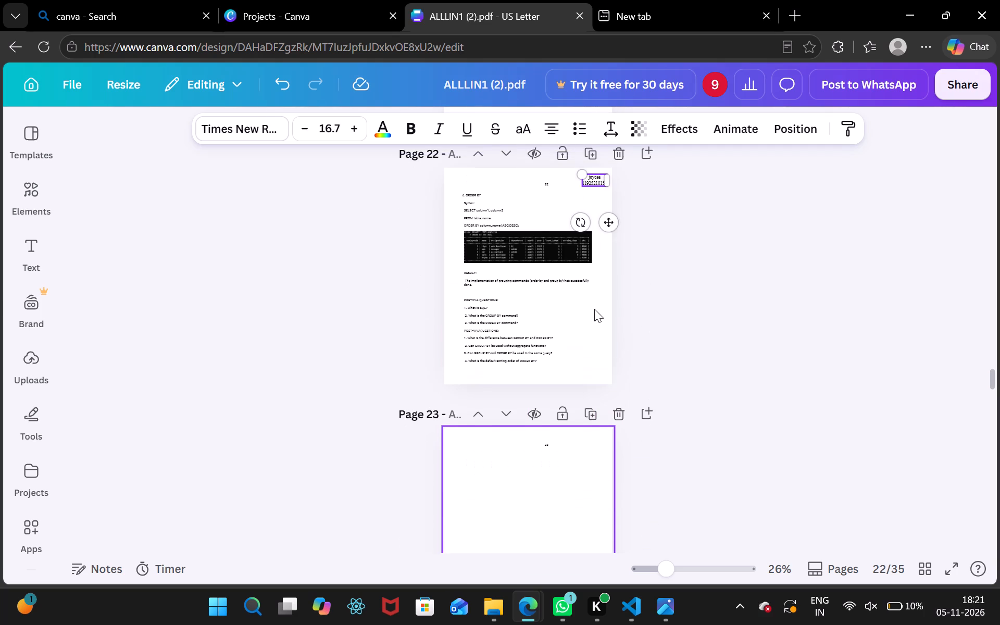
pyautogui.click(646, 220)
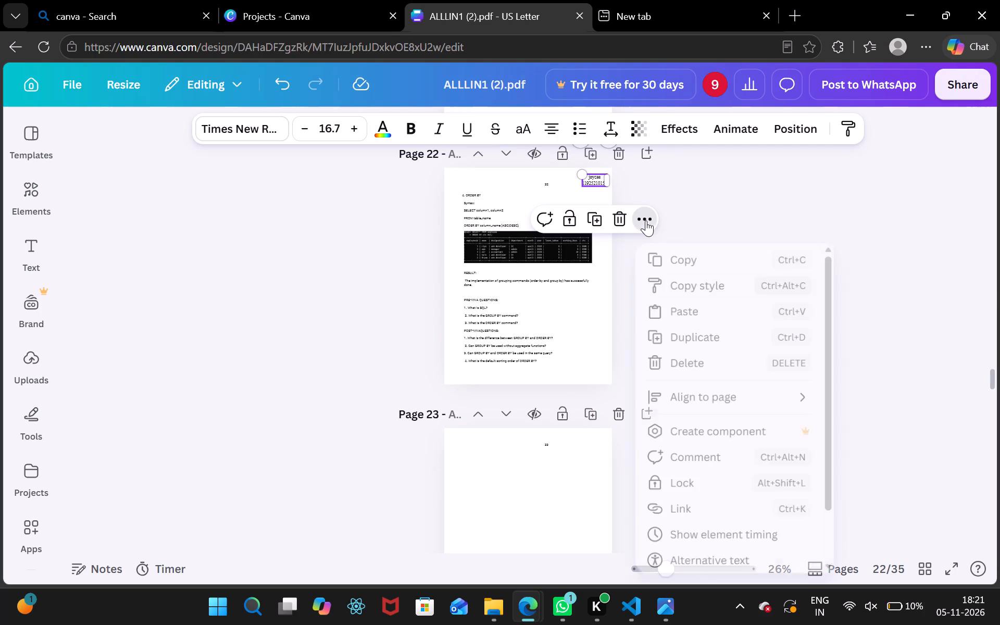
pyautogui.click(792, 331)
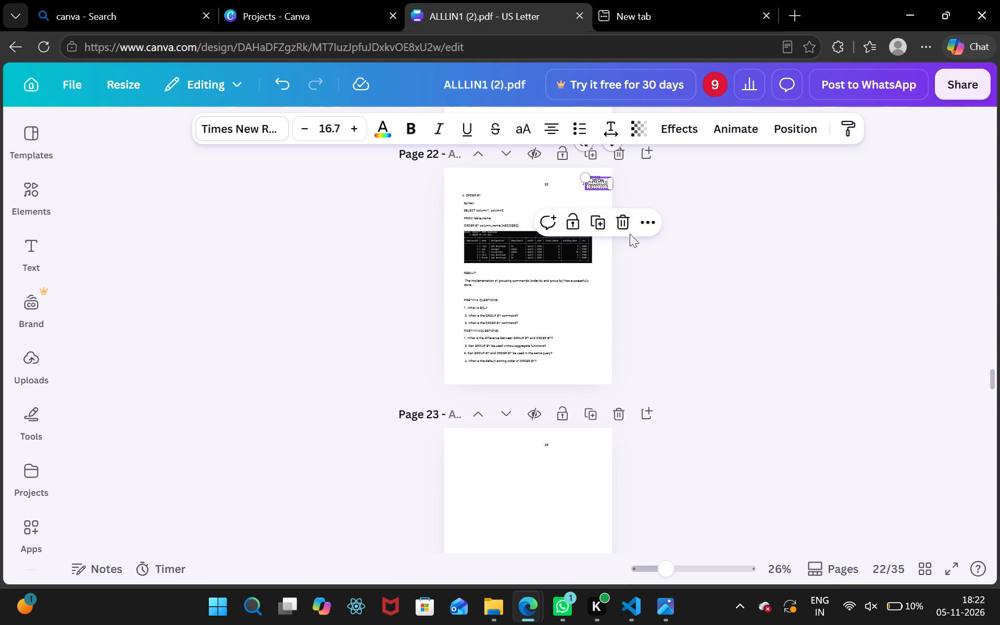
pyautogui.moveTo(595, 184); pyautogui.dragTo(589, 439)
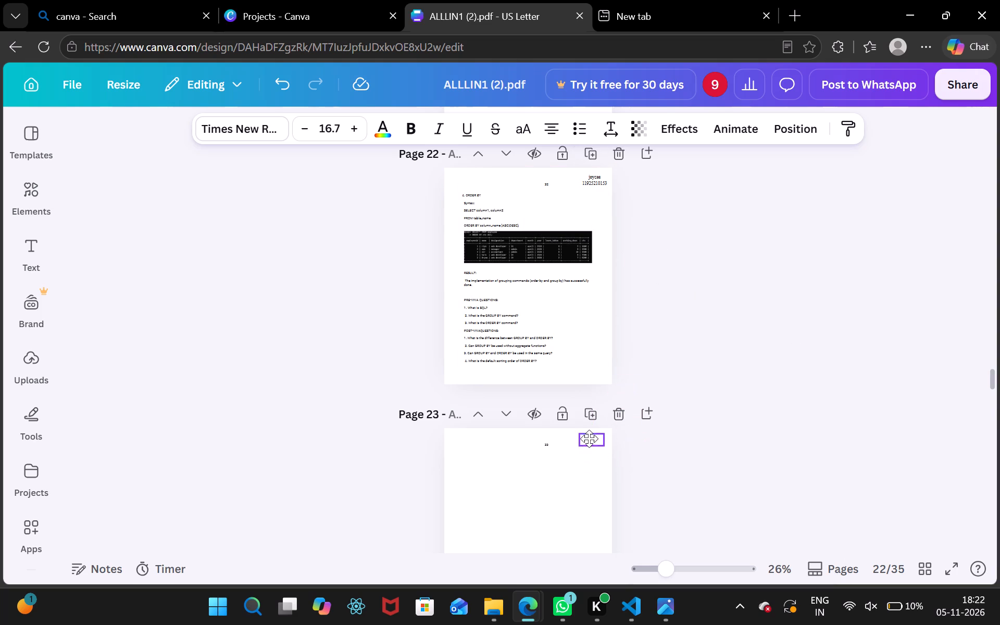
pyautogui.moveTo(589, 439); pyautogui.dragTo(592, 438)
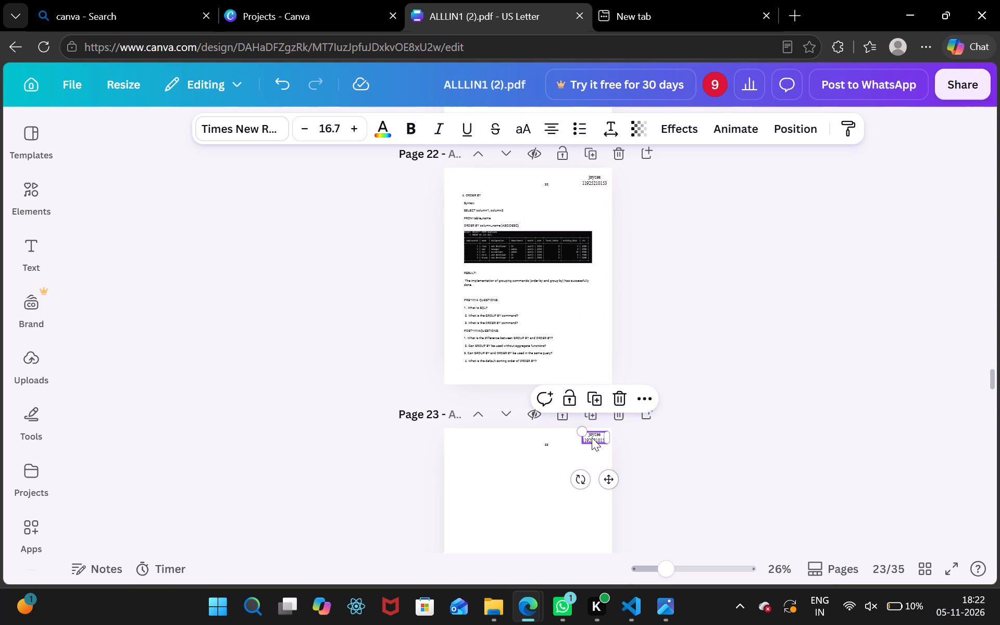
# Duplicate page 23's name-and-roll-number text box and move the copy to page 24's upper-right corner, beside the page number.
pyautogui.click(651, 397)
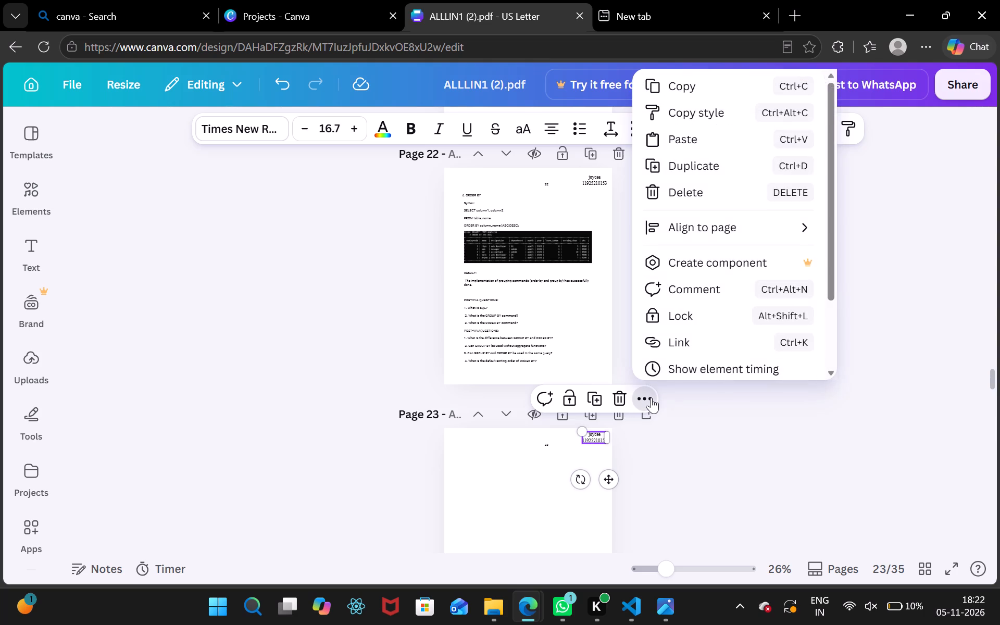
pyautogui.click(775, 159)
pyautogui.scroll(-1, 691, 329)
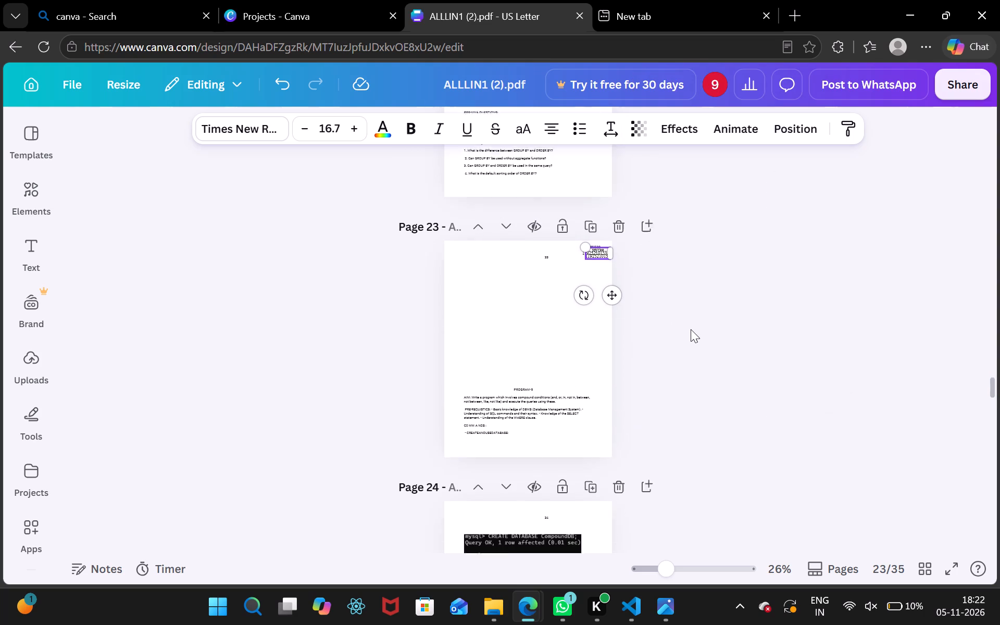
pyautogui.scroll(-2, 691, 329)
pyautogui.moveTo(596, 217); pyautogui.dragTo(606, 420)
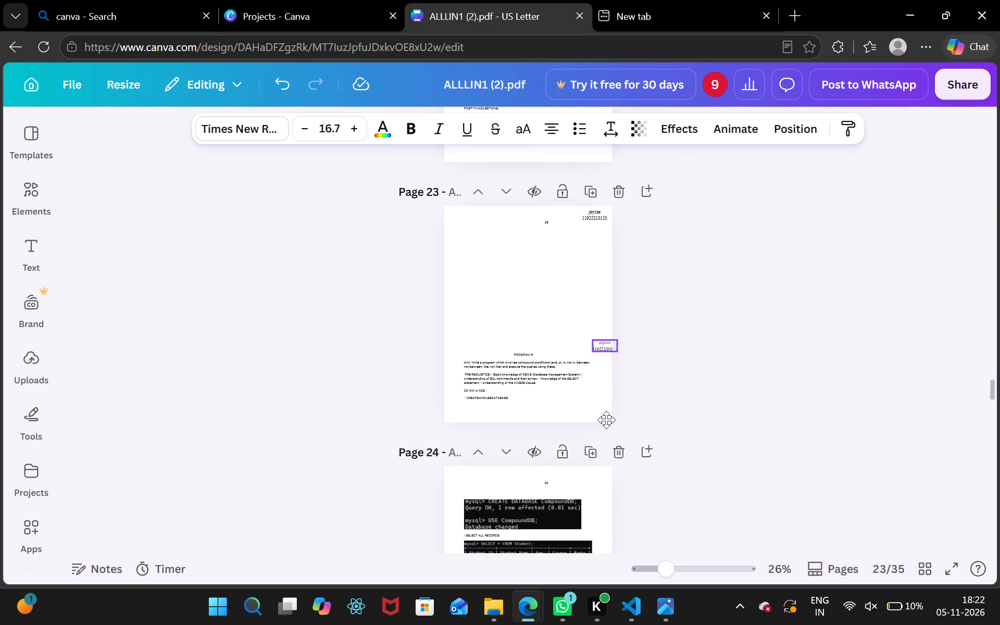
pyautogui.moveTo(606, 420); pyautogui.dragTo(595, 476)
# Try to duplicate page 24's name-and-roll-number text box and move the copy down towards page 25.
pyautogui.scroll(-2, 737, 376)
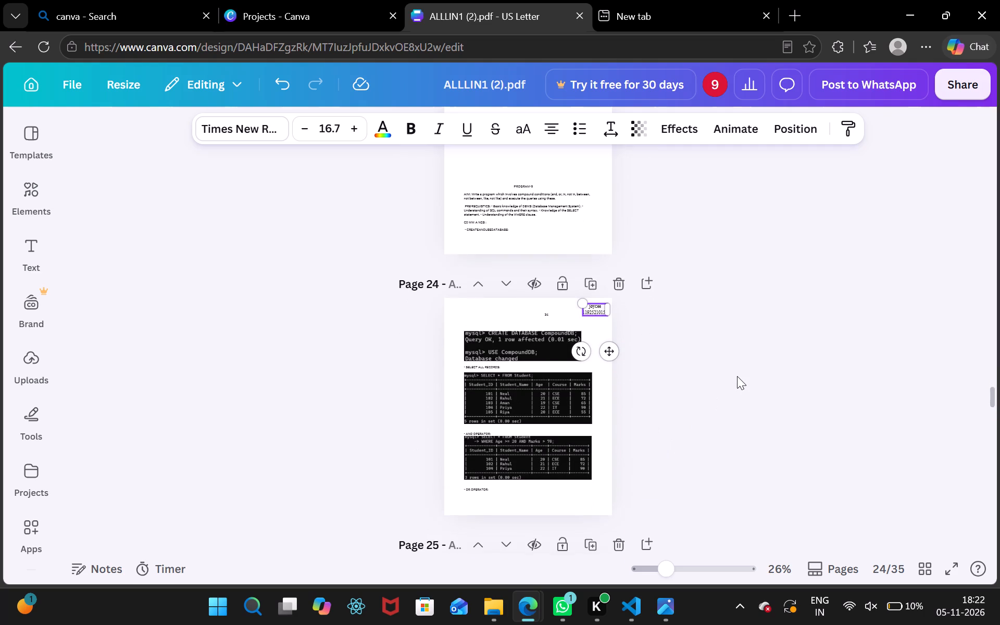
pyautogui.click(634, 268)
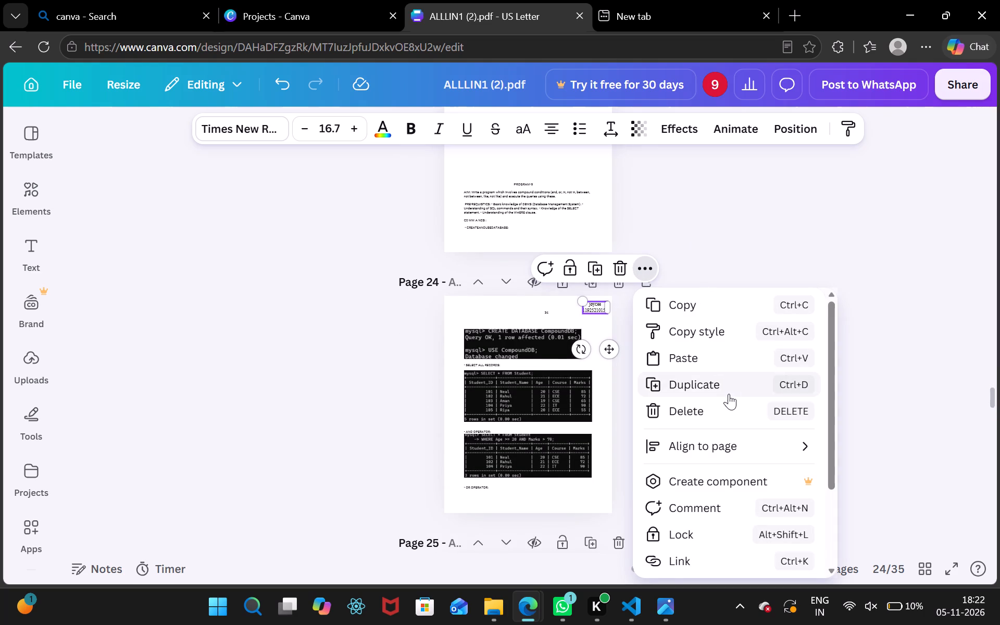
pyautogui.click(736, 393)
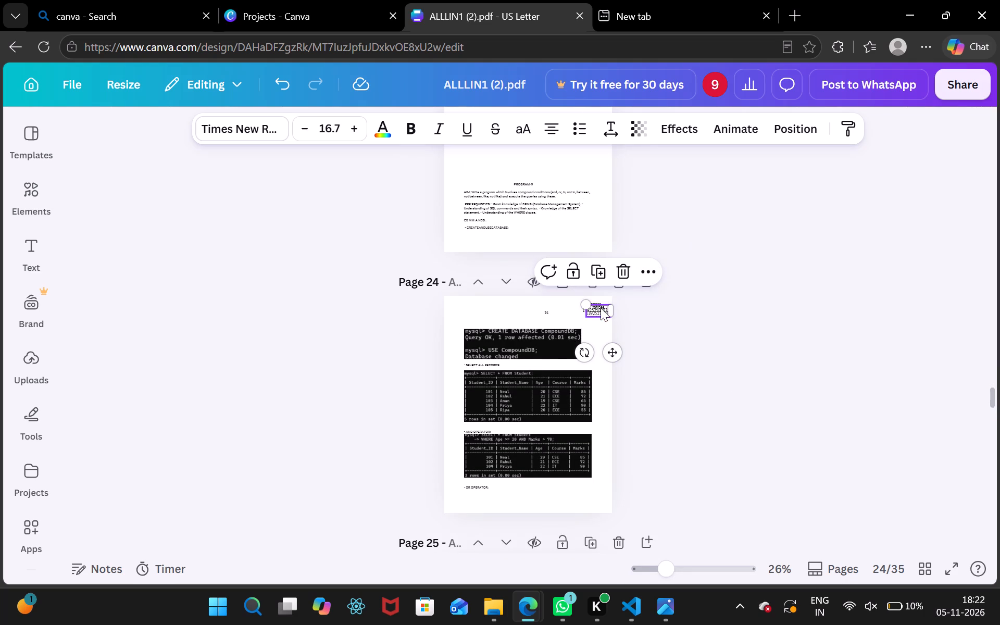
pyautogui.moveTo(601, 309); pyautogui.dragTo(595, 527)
# Duplicate page 24's name-and-roll-number text box and move the copy to page 25's upper-right corner, above the first query screenshot.
pyautogui.scroll(-1, 595, 527)
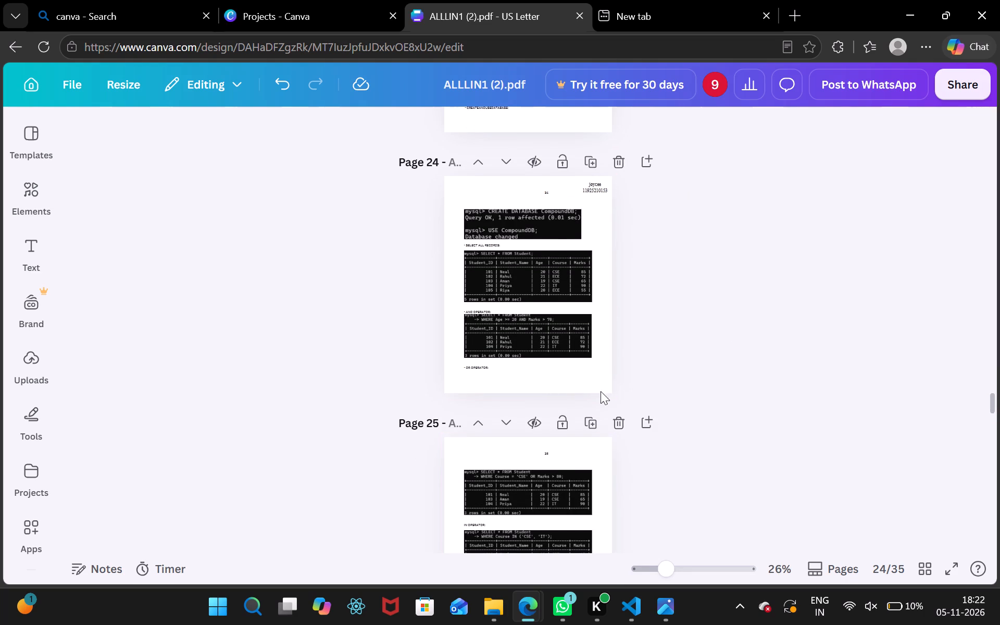
pyautogui.click(593, 189)
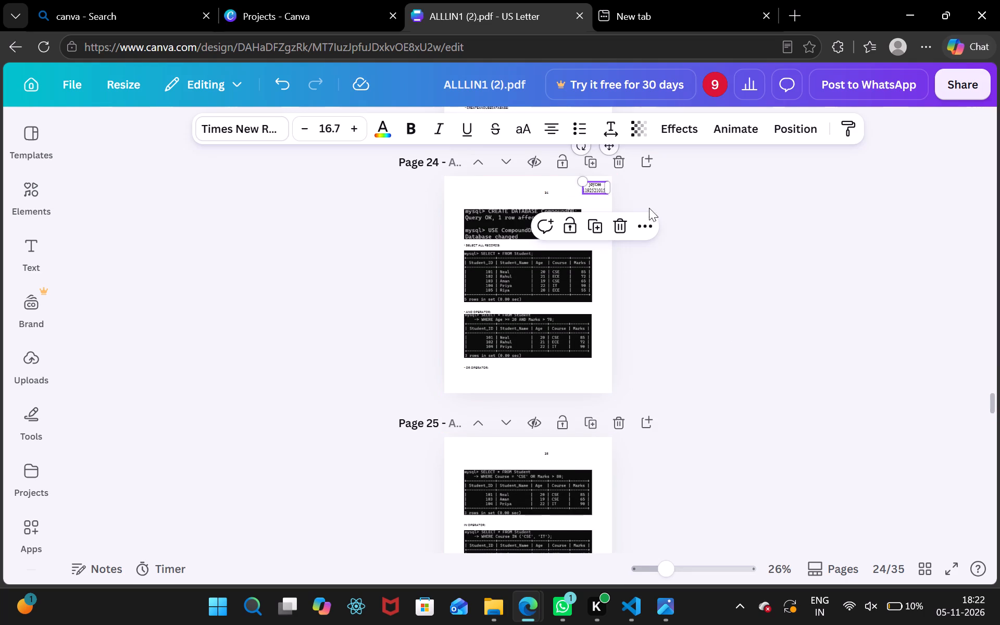
pyautogui.click(645, 224)
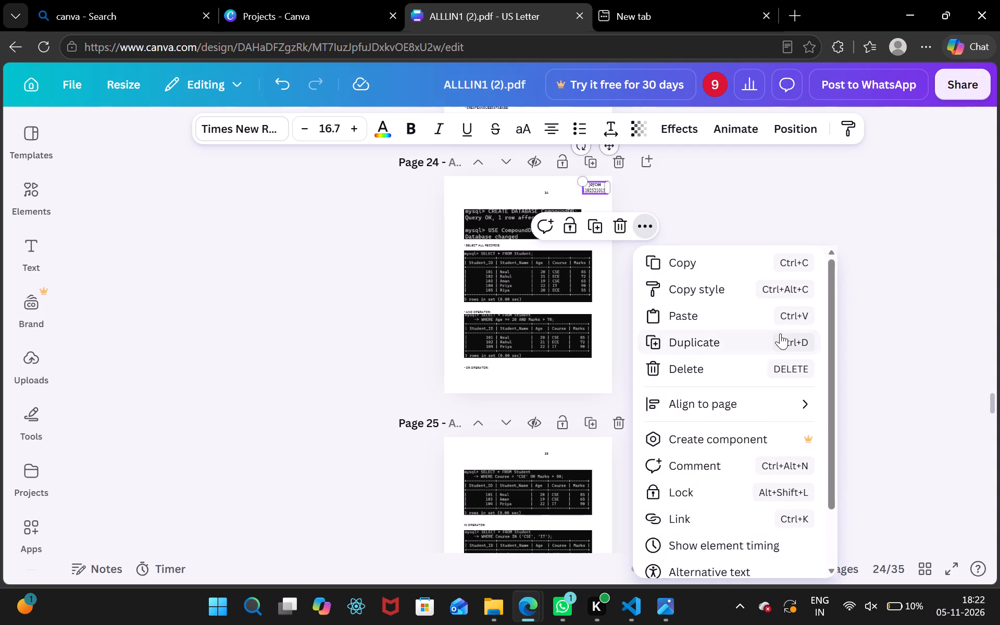
pyautogui.click(776, 338)
pyautogui.moveTo(597, 192); pyautogui.dragTo(591, 476)
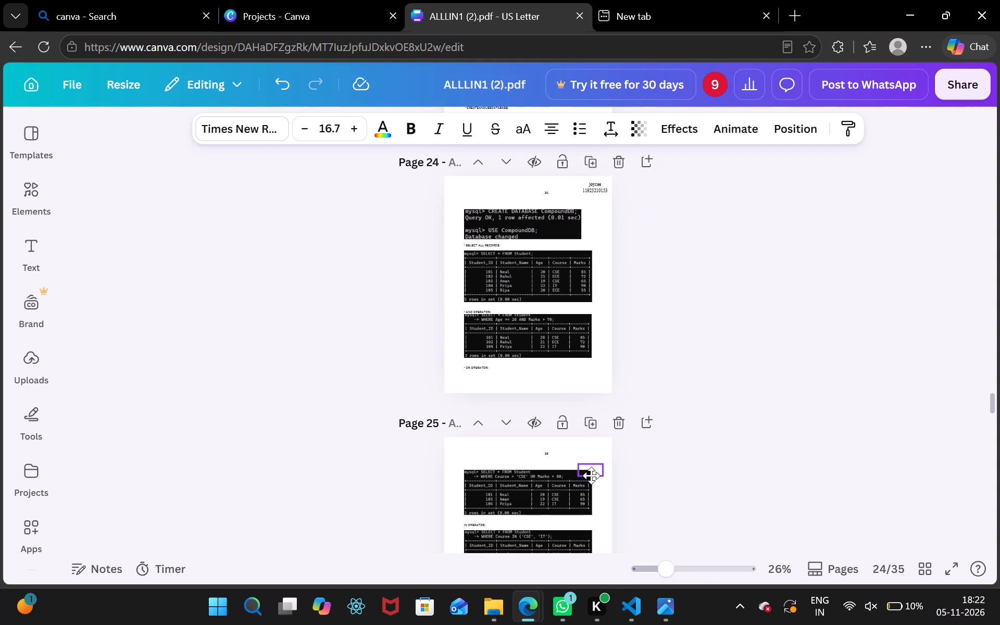
pyautogui.moveTo(591, 476); pyautogui.dragTo(590, 455)
# Duplicate page 25's name-and-roll-number text box and move the copy to page 26's upper-right corner, beside the page number.
pyautogui.scroll(-2, 590, 455)
pyautogui.scroll(1, 590, 455)
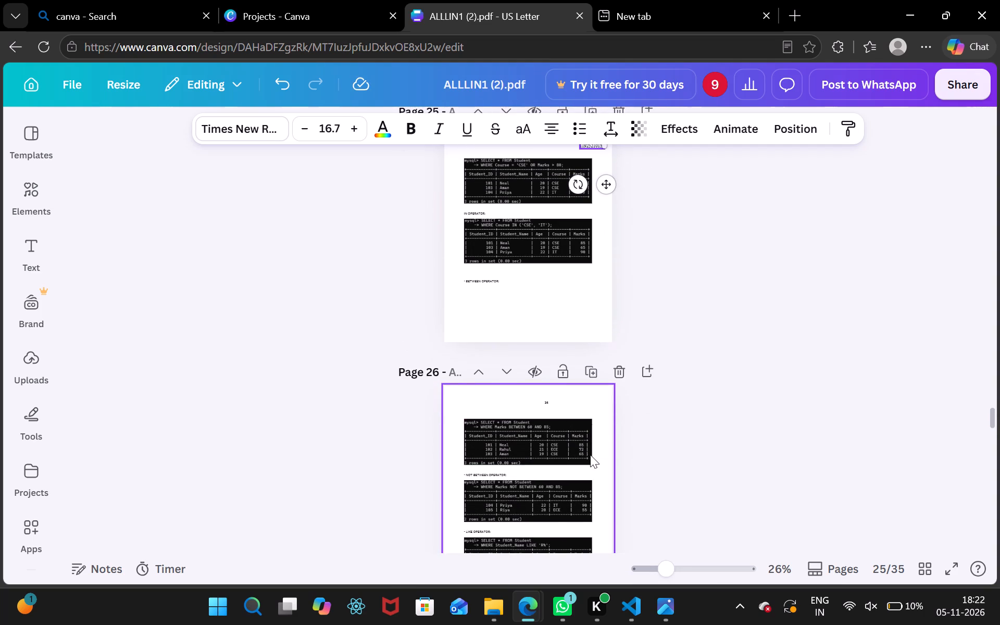
pyautogui.scroll(1, 589, 322)
pyautogui.click(646, 217)
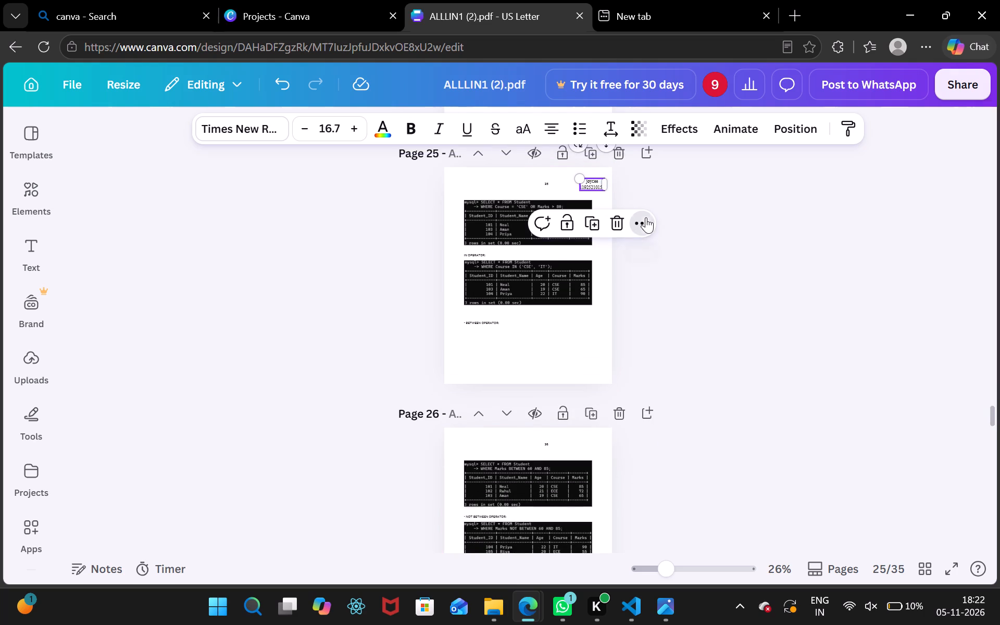
pyautogui.click(784, 335)
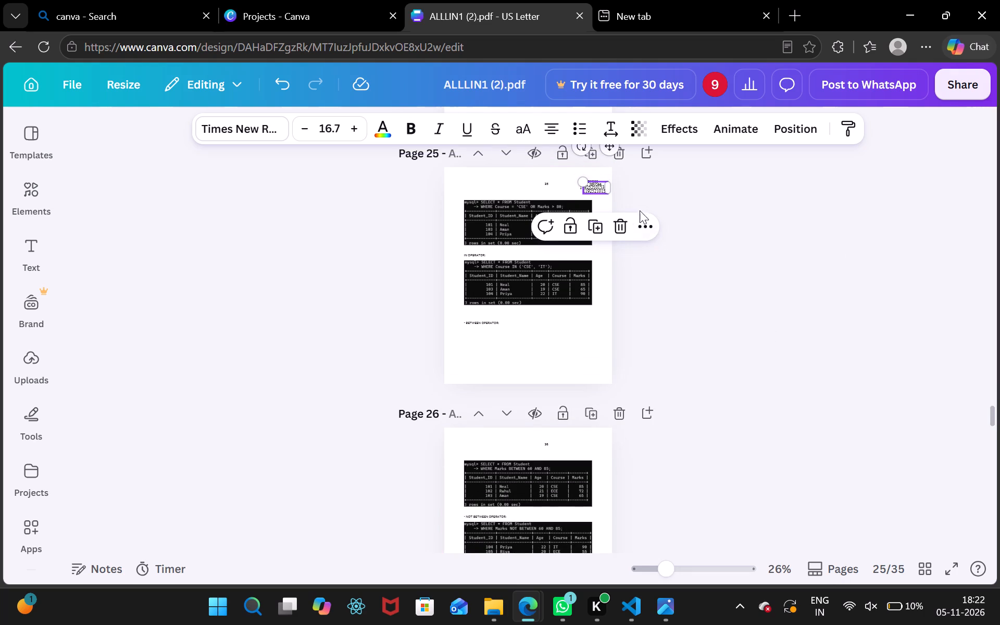
pyautogui.moveTo(597, 195); pyautogui.dragTo(595, 448)
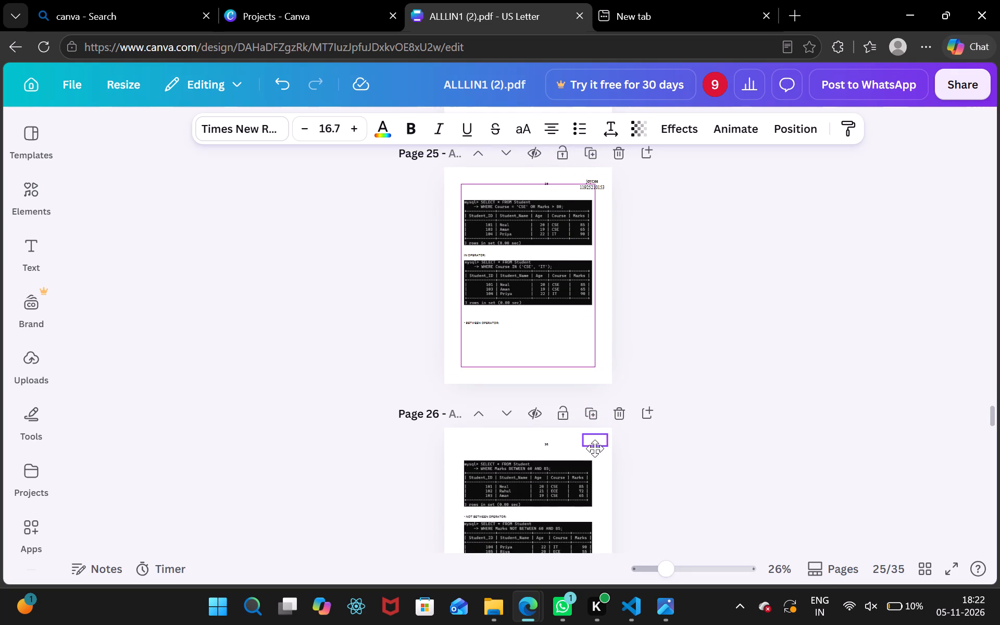
pyautogui.moveTo(595, 448); pyautogui.dragTo(593, 451)
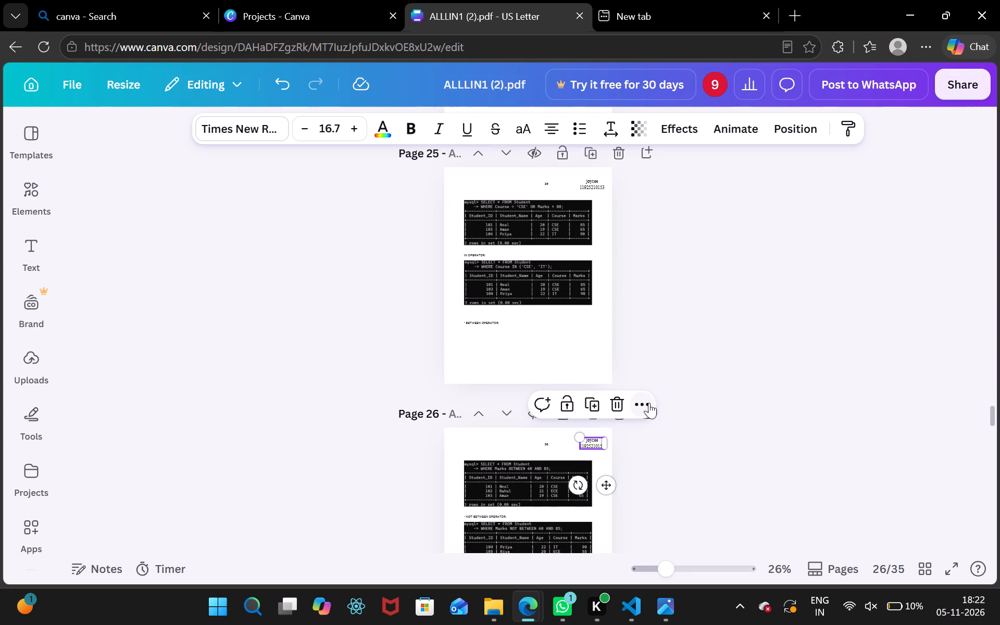
# Duplicate page 26's name-and-roll-number text box and move the copy to the upper-right corner of page 27.
pyautogui.click(652, 399)
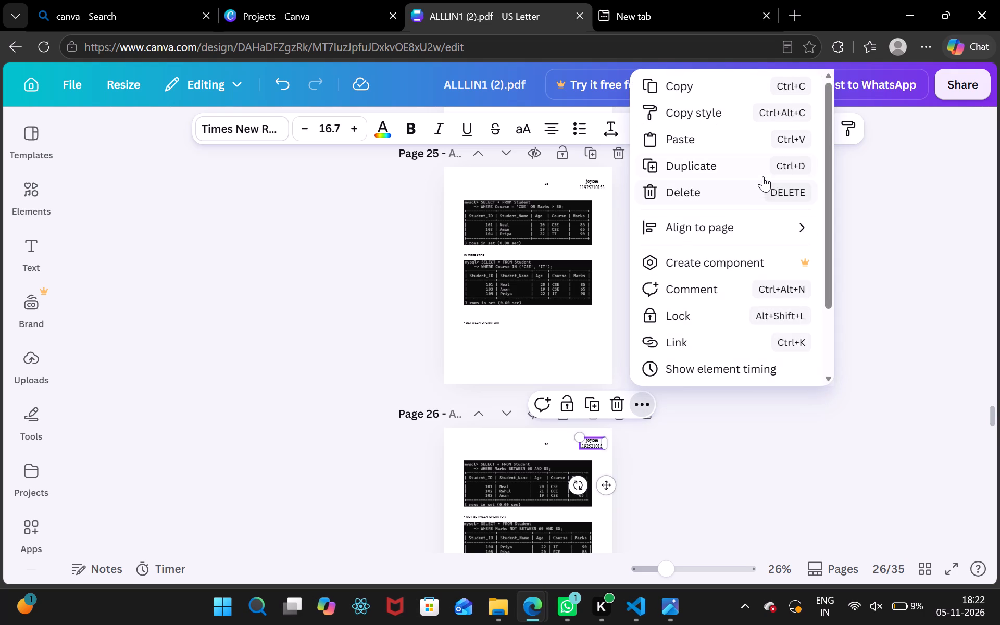
pyautogui.click(761, 172)
pyautogui.moveTo(597, 450); pyautogui.dragTo(607, 577)
pyautogui.scroll(-2, 683, 454)
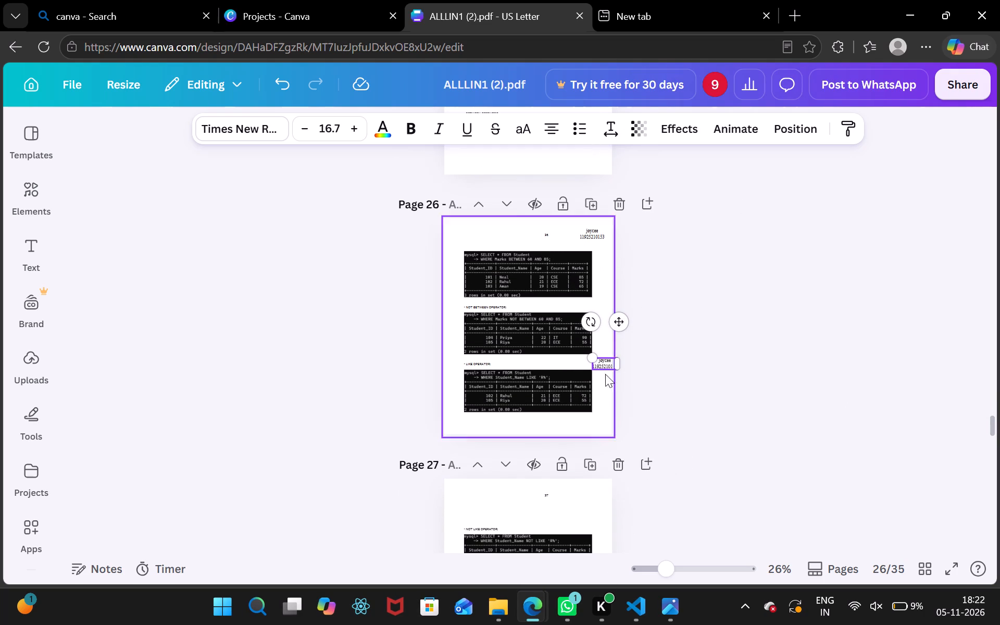
pyautogui.moveTo(603, 362); pyautogui.dragTo(590, 494)
# Select the name-and-roll-number text box in page 27's upper-right corner for duplicating.
pyautogui.scroll(-2, 590, 494)
pyautogui.scroll(1, 616, 385)
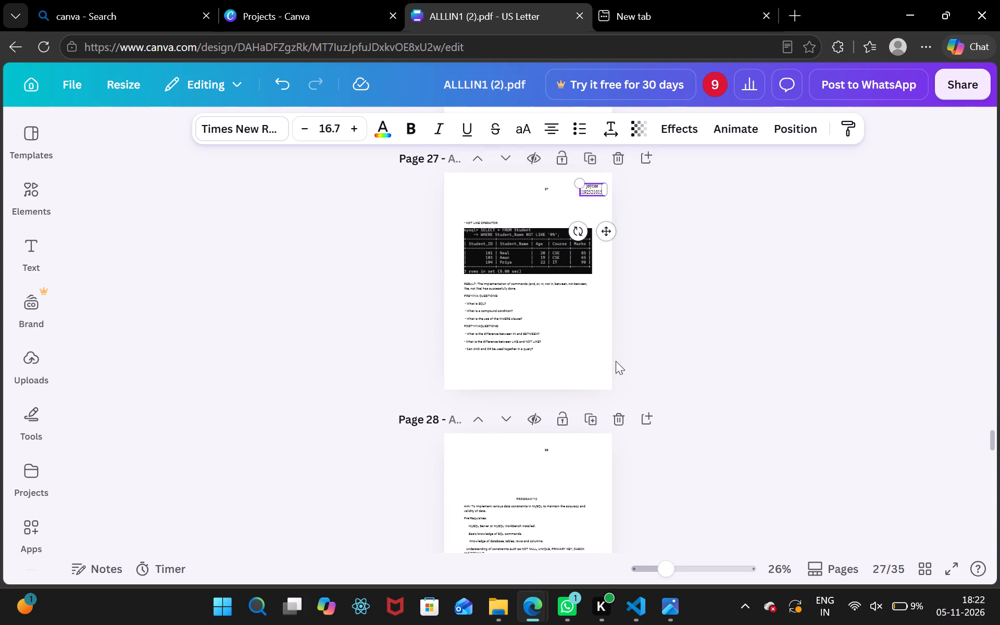
pyautogui.click(607, 190)
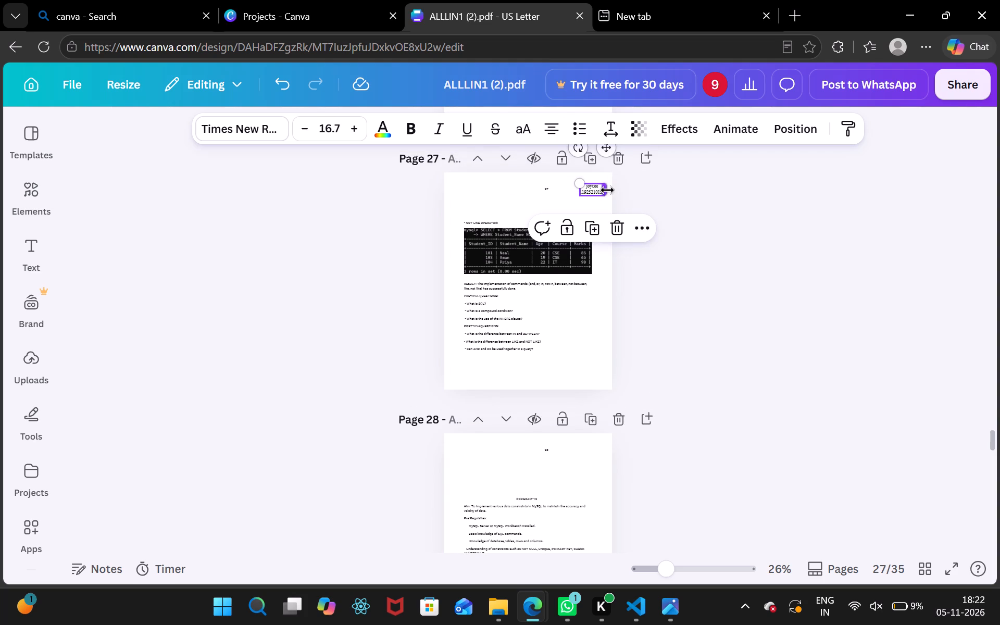
pyautogui.click(597, 190)
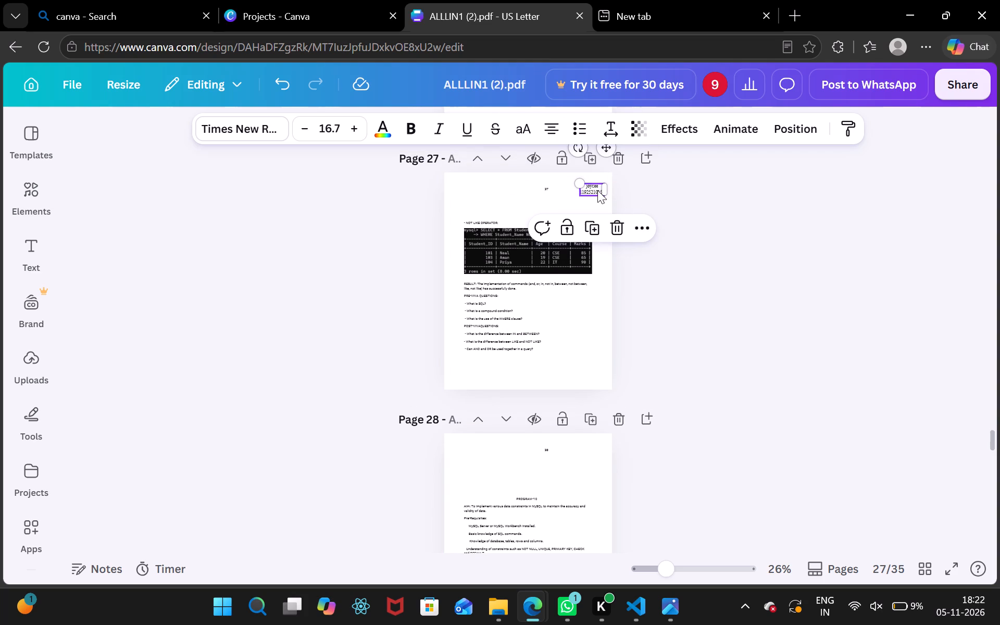
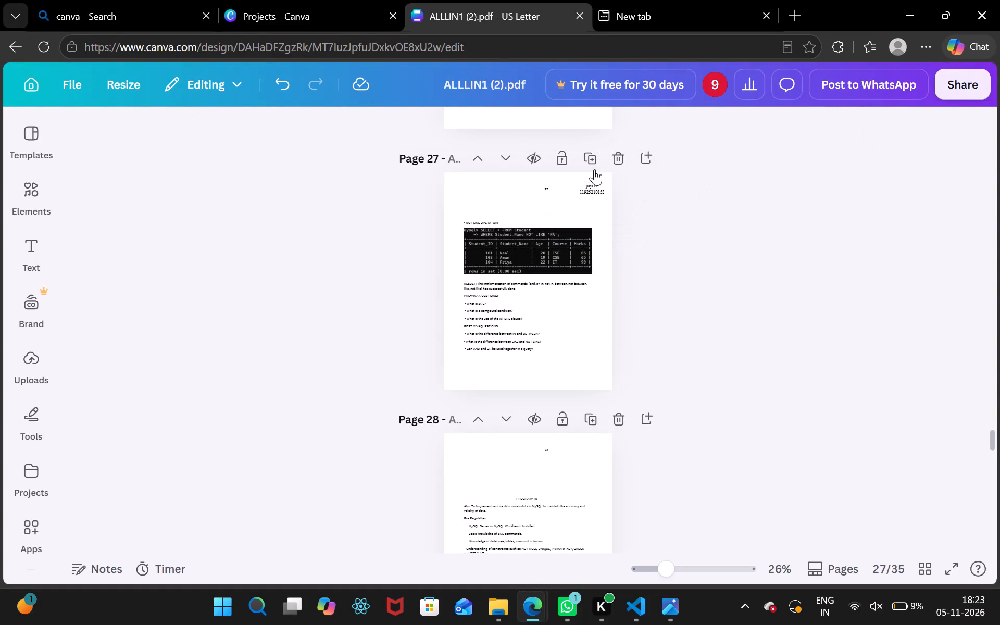
# Duplicate page 27's name-and-roll-number text box and move the copy to page 28's upper-right corner.
pyautogui.click(599, 186)
pyautogui.click(644, 228)
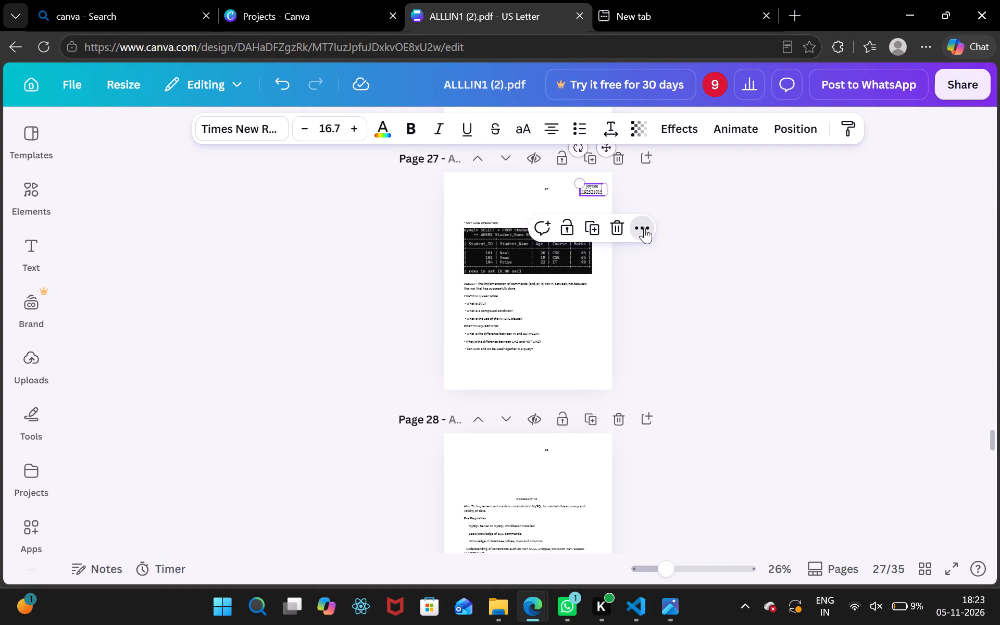
pyautogui.click(781, 337)
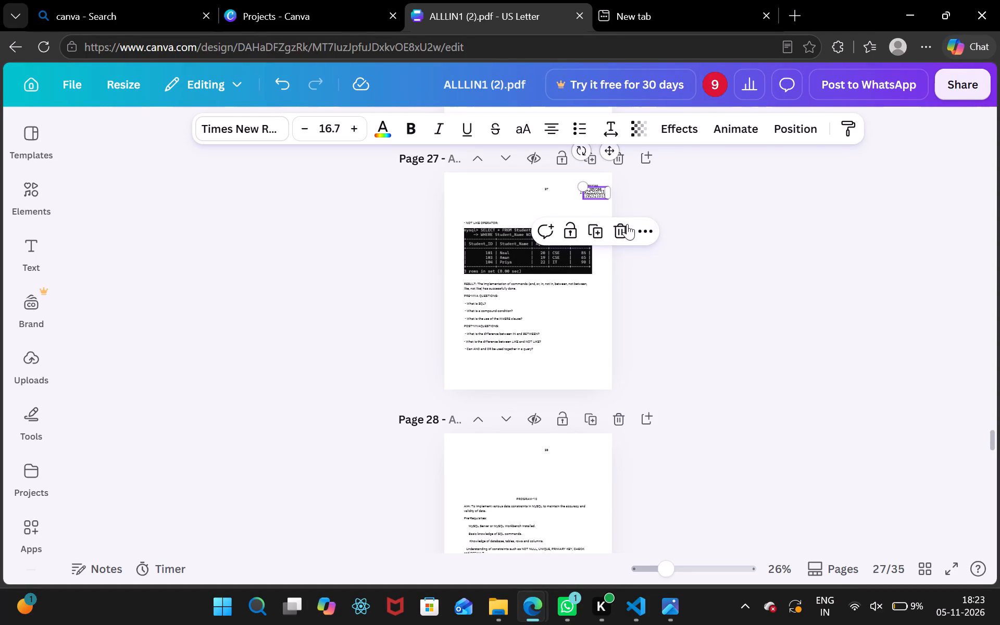
pyautogui.moveTo(596, 192); pyautogui.dragTo(598, 459)
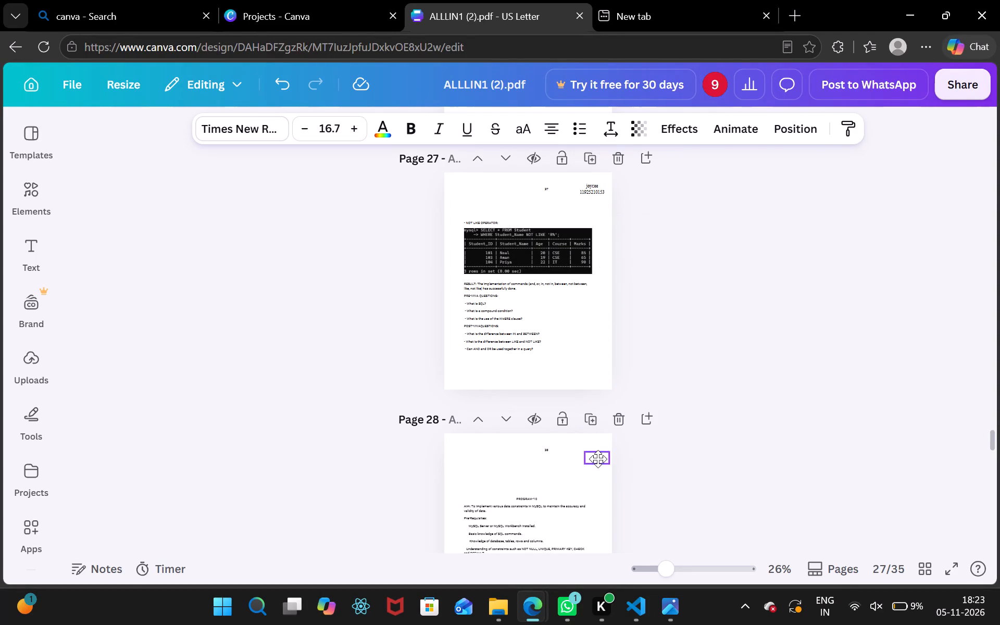
pyautogui.moveTo(598, 459); pyautogui.dragTo(592, 442)
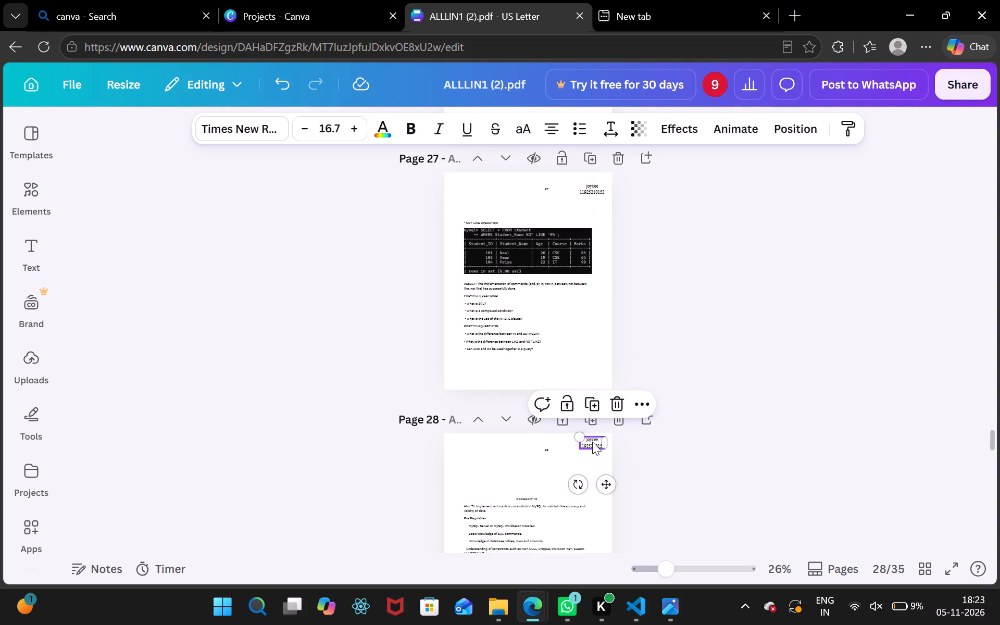
# Duplicate page 28's name-and-roll-number text box and move the copy to page 29's upper-right corner, above the first query screenshot.
pyautogui.scroll(-3, 711, 442)
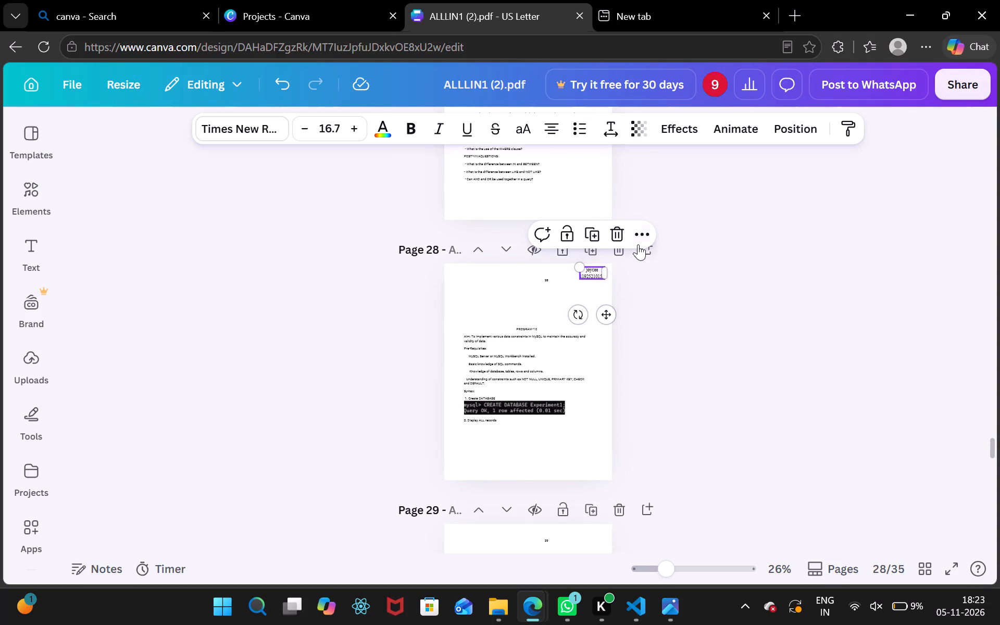
pyautogui.click(638, 244)
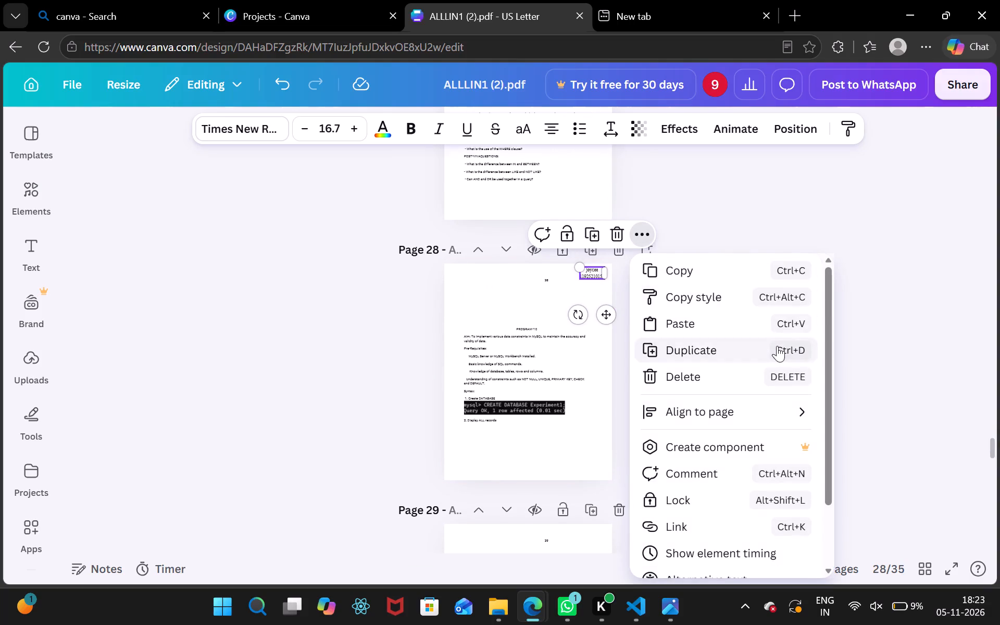
pyautogui.click(777, 346)
pyautogui.moveTo(595, 276); pyautogui.dragTo(595, 528)
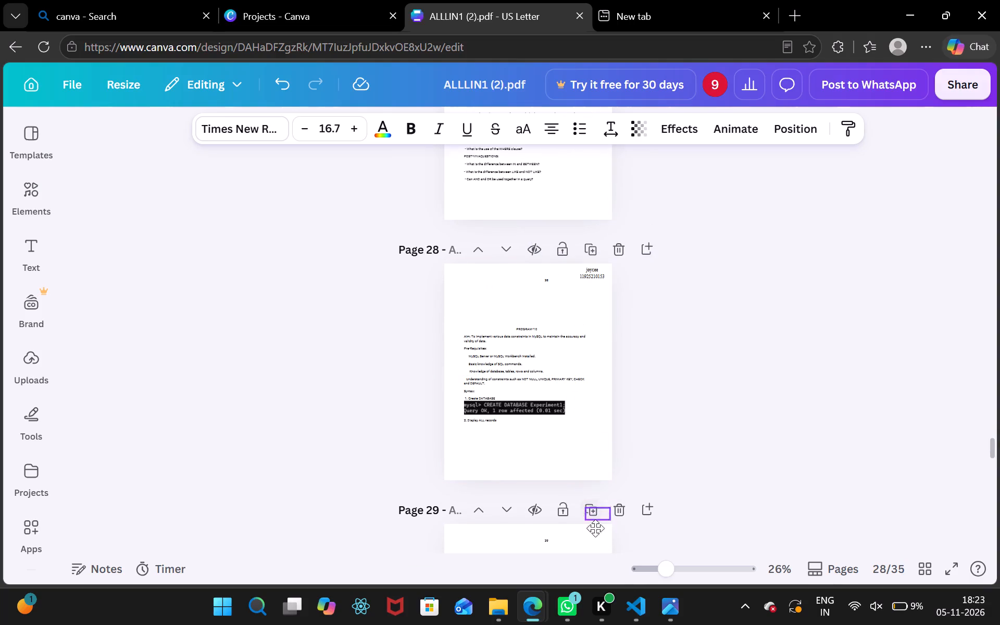
pyautogui.moveTo(595, 528); pyautogui.dragTo(590, 540)
# Duplicate page 29's name-and-roll-number text box and move the copy to page 30's upper-right corner, beside the page number.
pyautogui.scroll(-1, 590, 540)
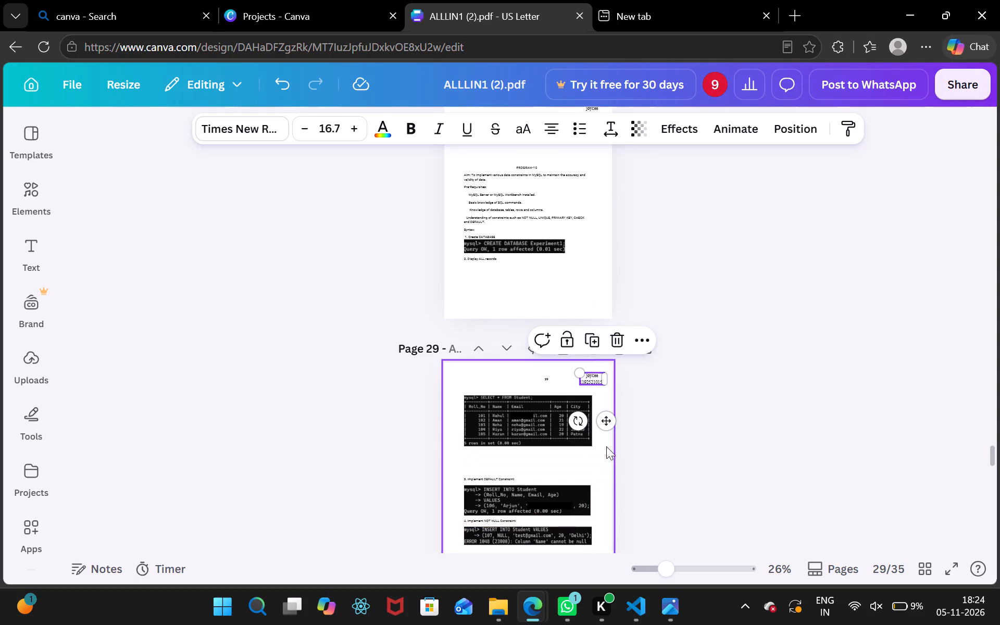
pyautogui.scroll(-1, 631, 413)
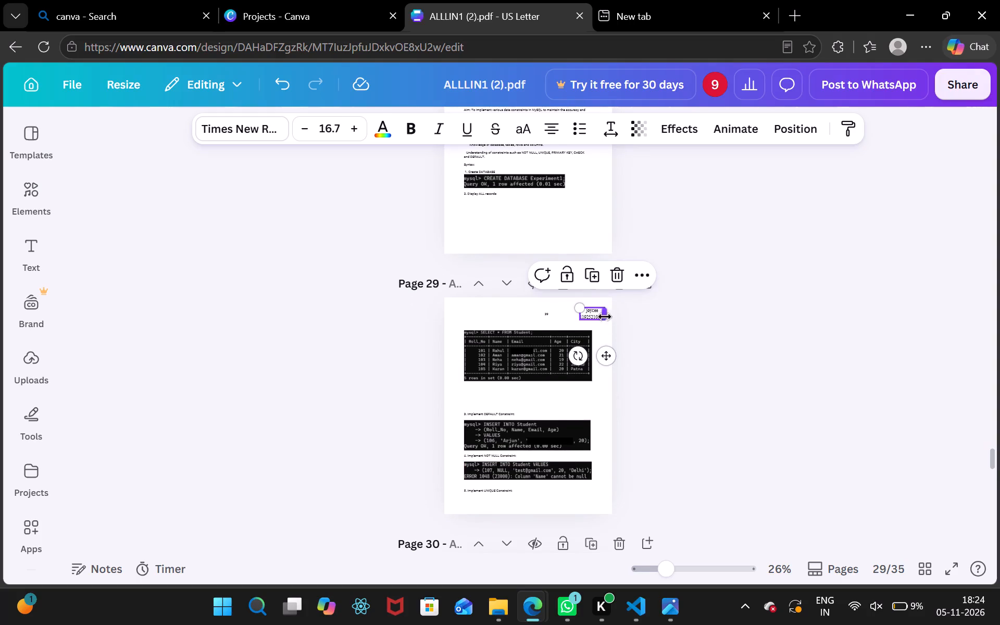
pyautogui.click(640, 276)
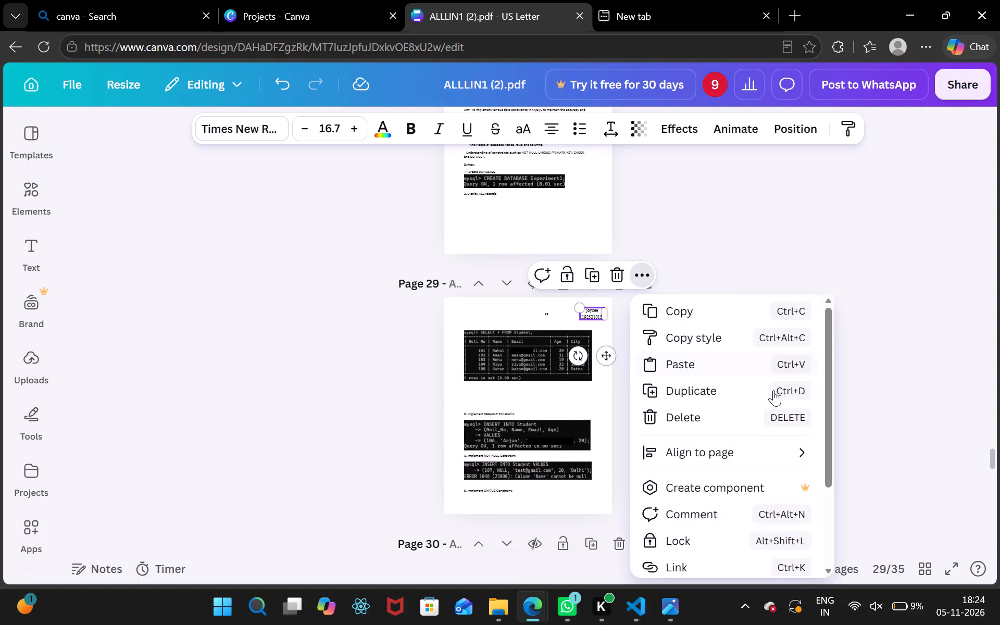
pyautogui.click(774, 391)
pyautogui.moveTo(590, 315); pyautogui.dragTo(582, 382)
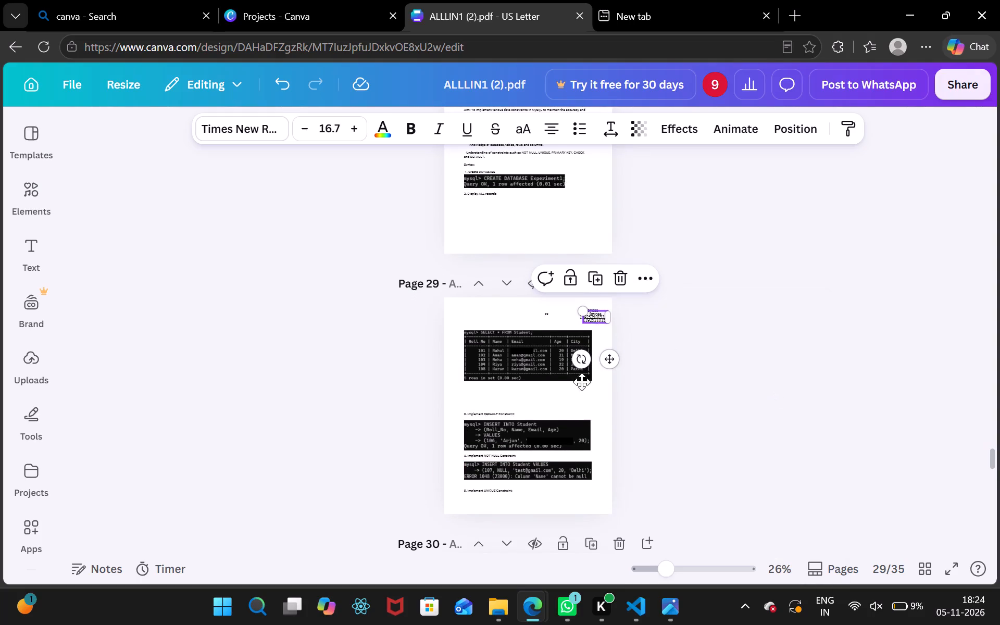
pyautogui.moveTo(582, 382); pyautogui.dragTo(573, 490)
pyautogui.scroll(-1, 573, 490)
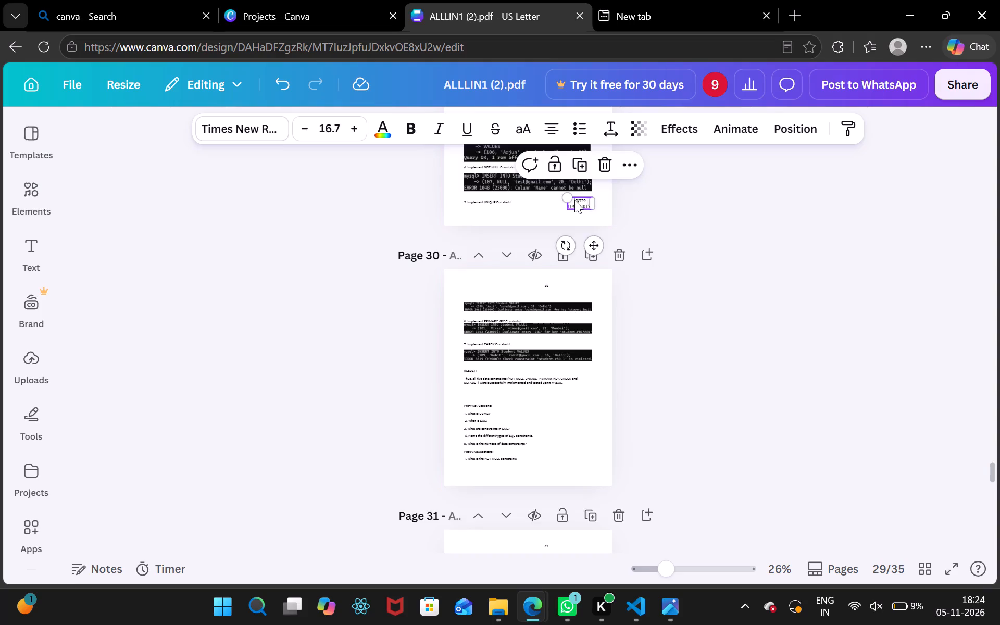
pyautogui.moveTo(574, 200); pyautogui.dragTo(585, 283)
# Duplicate page 30's name-and-roll-number text box and move the copy to the upper-right corner of page 31.
pyautogui.click(649, 241)
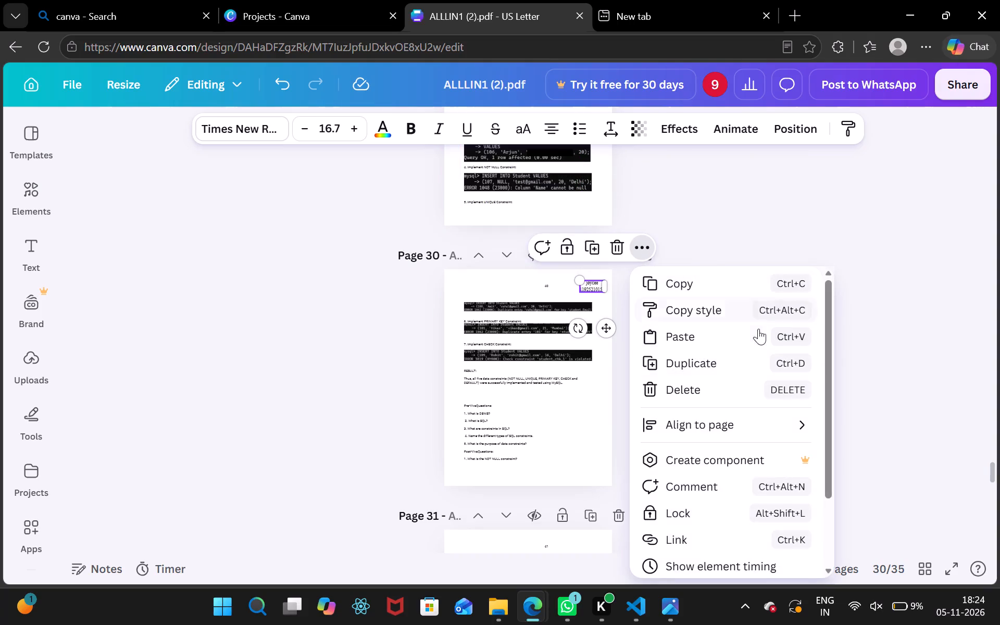
pyautogui.click(778, 358)
pyautogui.scroll(-1, 665, 344)
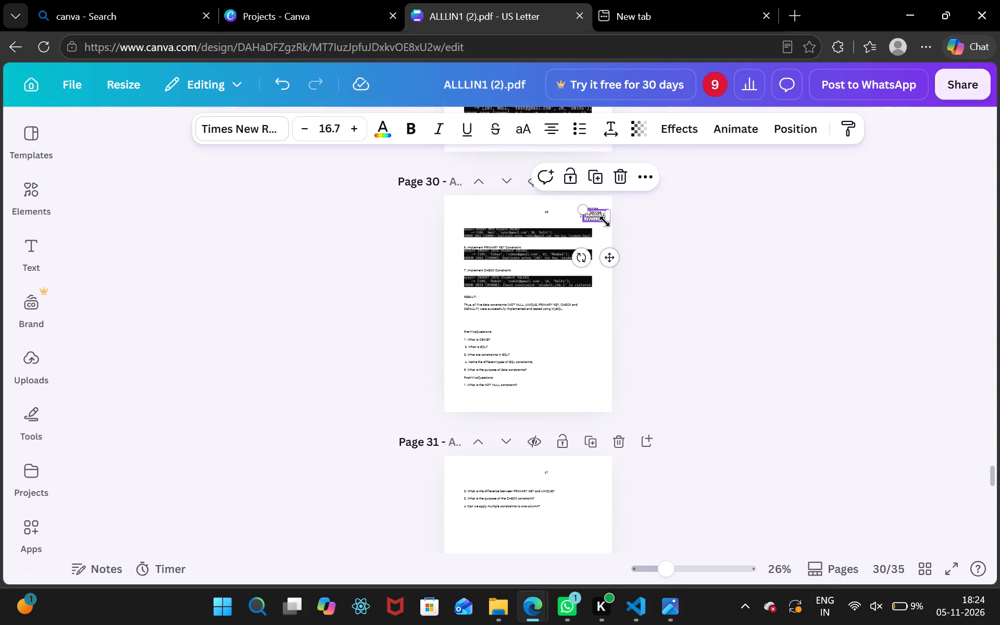
pyautogui.moveTo(597, 215); pyautogui.dragTo(593, 463)
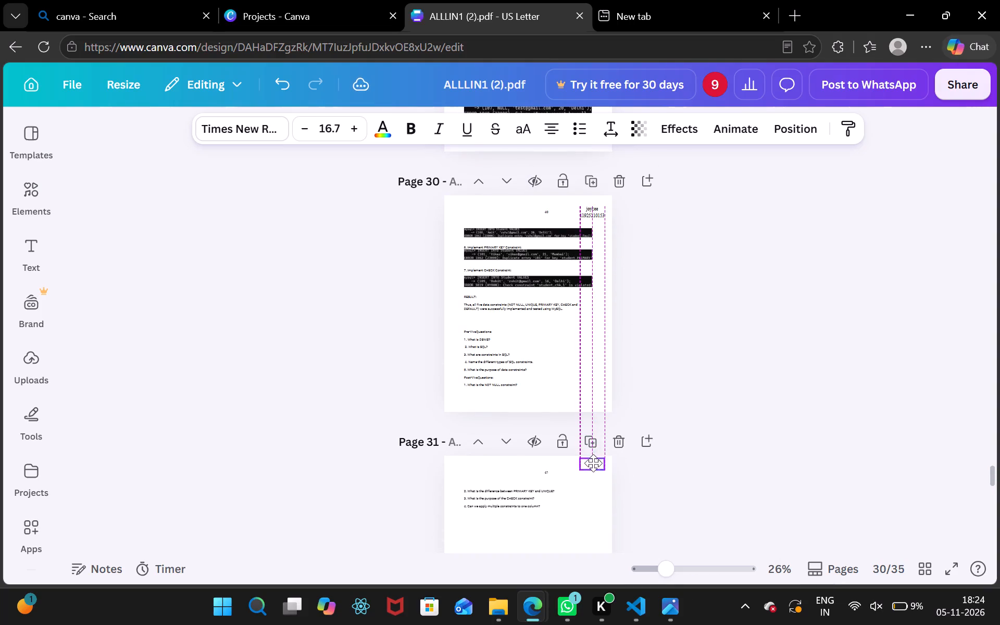
pyautogui.moveTo(593, 463); pyautogui.dragTo(593, 464)
# Duplicate page 31's name-and-roll-number text box and move the copy to page 32's upper-right corner, beside the page number.
pyautogui.scroll(-3, 593, 464)
pyautogui.scroll(1, 593, 467)
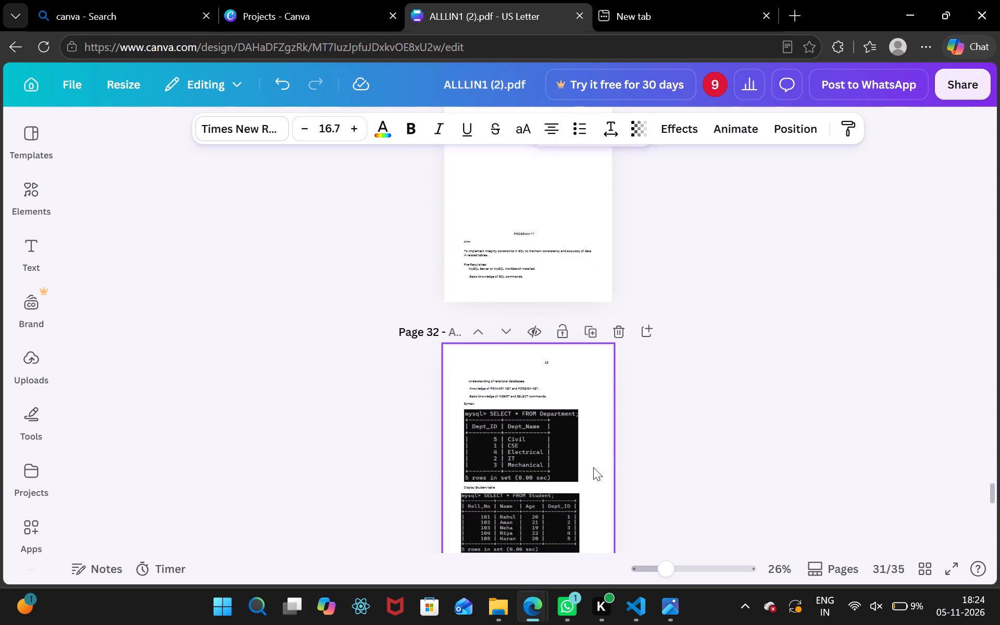
pyautogui.scroll(1, 593, 467)
pyautogui.click(645, 207)
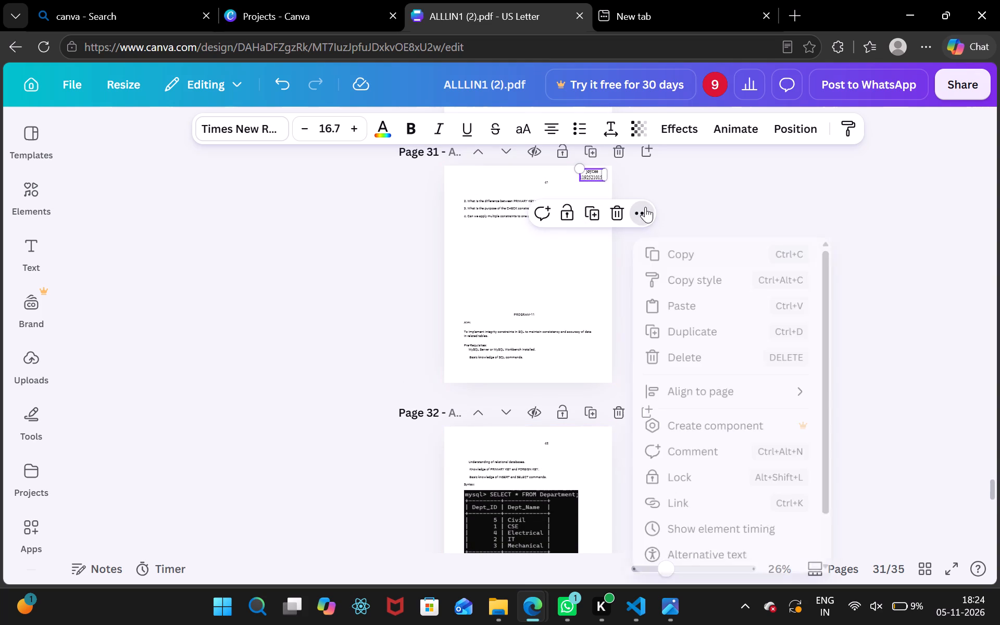
pyautogui.click(747, 335)
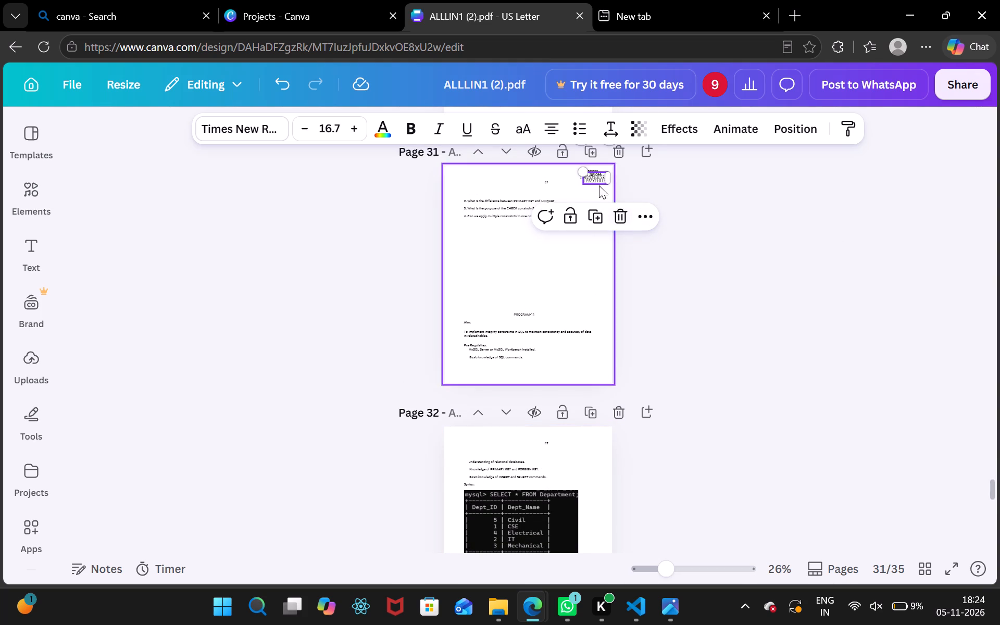
pyautogui.moveTo(595, 181); pyautogui.dragTo(593, 450)
# Duplicate page 32's name-and-roll-number text box and move the copy to page 33's upper-right corner, above the first query screenshot.
pyautogui.scroll(-2, 593, 450)
pyautogui.scroll(1, 602, 271)
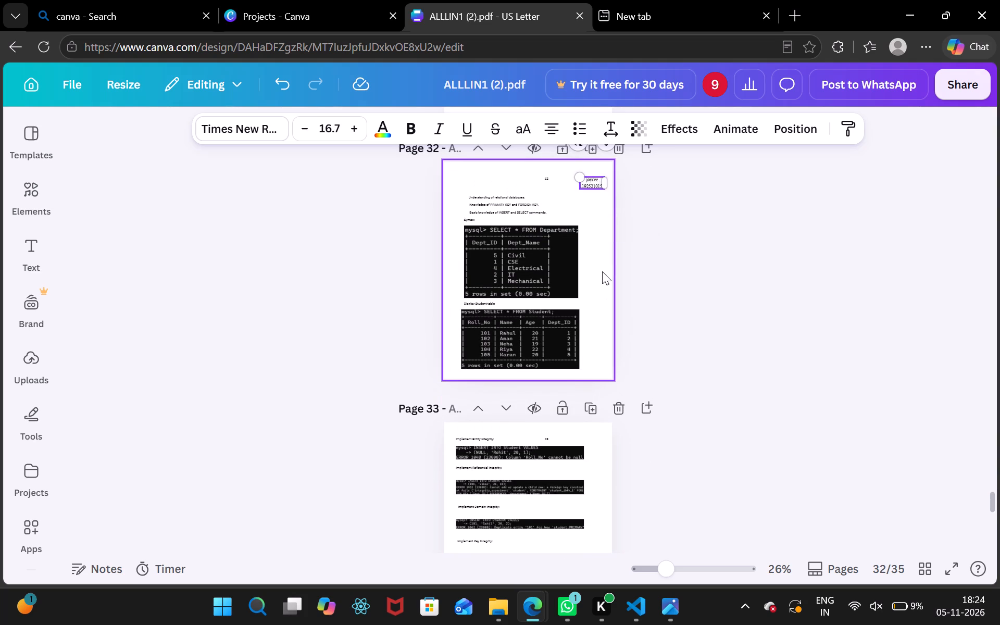
pyautogui.click(640, 217)
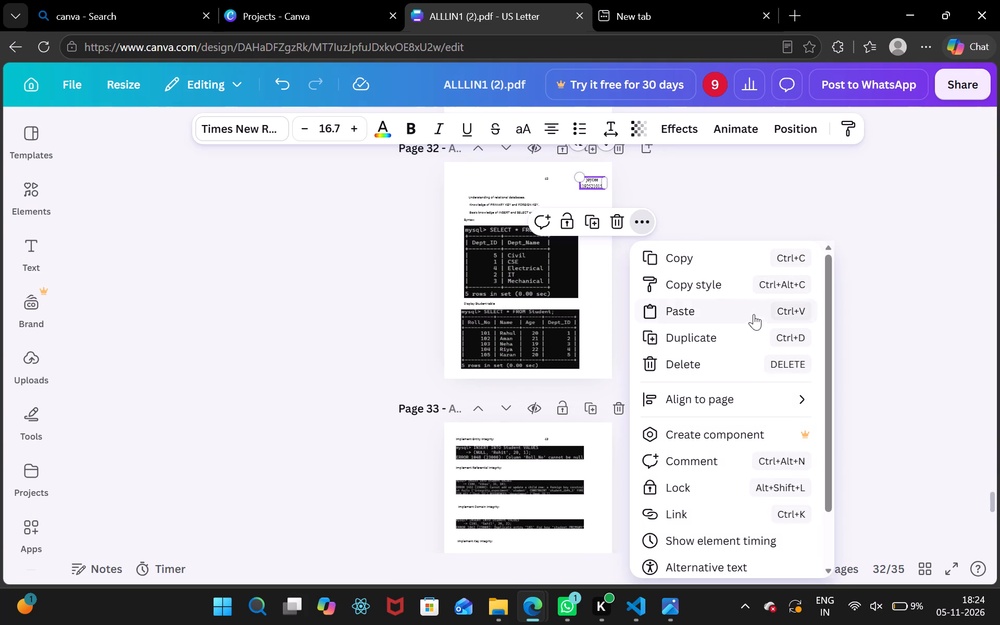
pyautogui.click(757, 332)
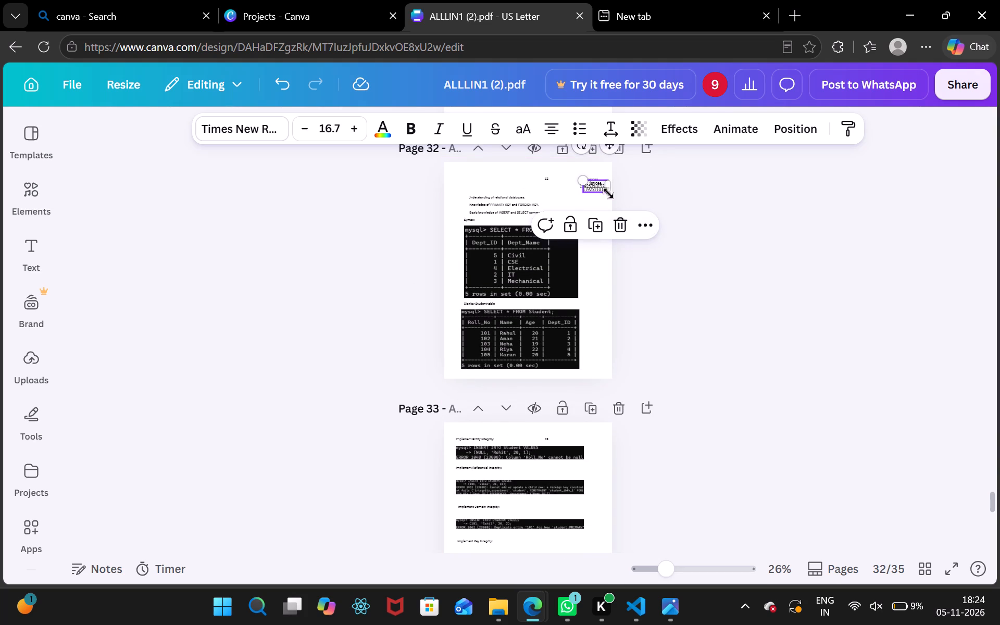
pyautogui.moveTo(598, 187); pyautogui.dragTo(597, 436)
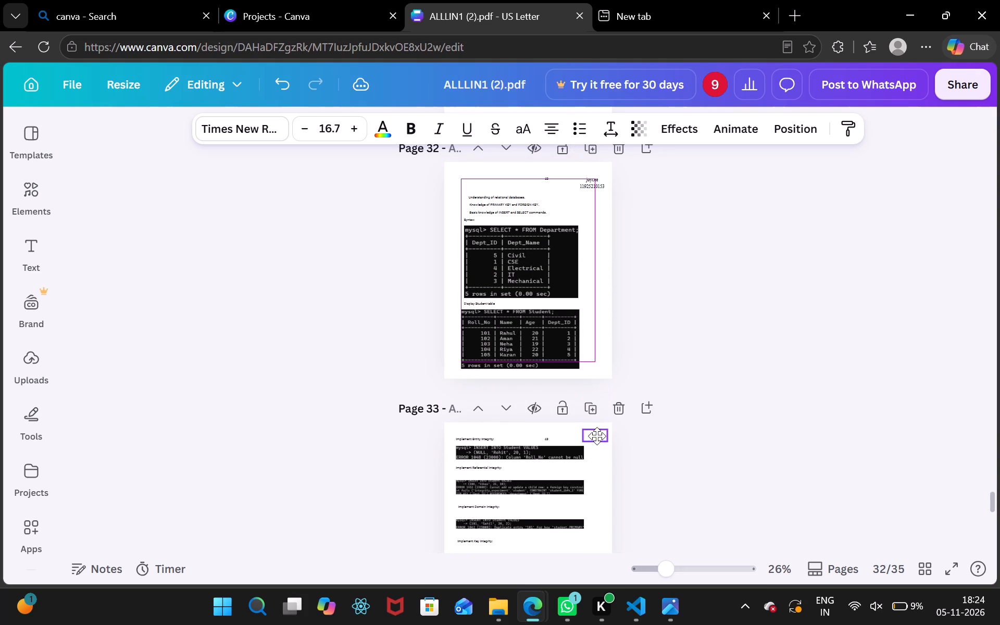
pyautogui.moveTo(597, 436); pyautogui.dragTo(599, 435)
pyautogui.click(599, 435)
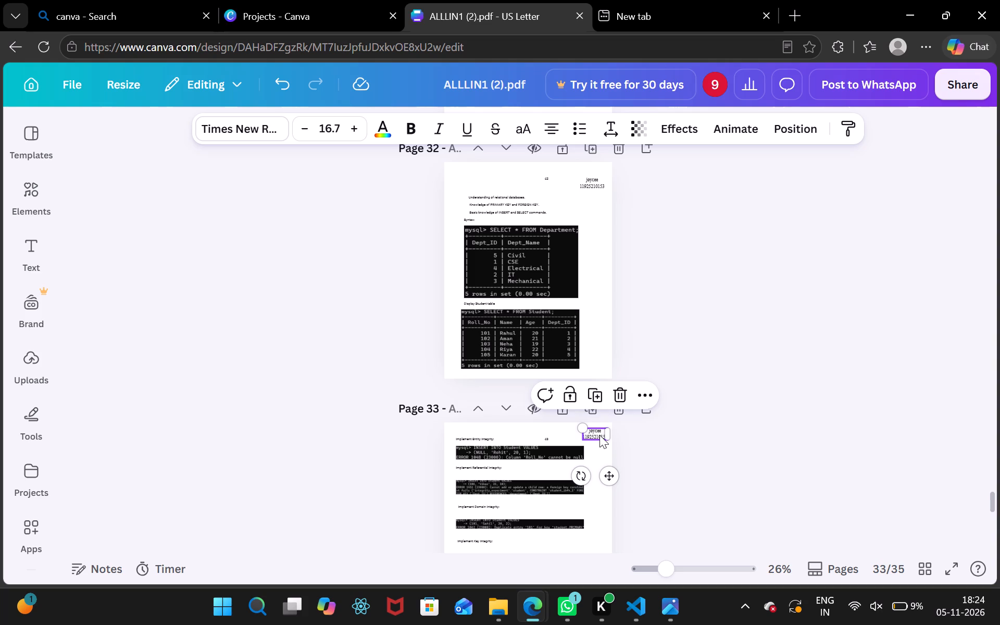
pyautogui.click(646, 426)
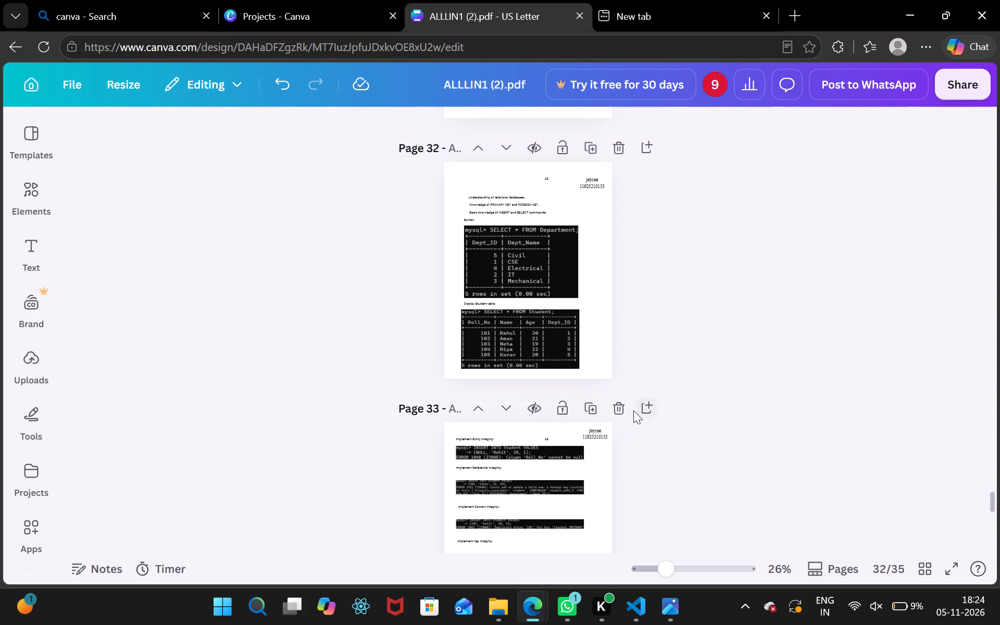
# Duplicate page 33's name-and-roll-number text box and move the copy to page 34's upper-right corner, above the Dept_Name table screenshot.
pyautogui.click(600, 434)
pyautogui.click(641, 395)
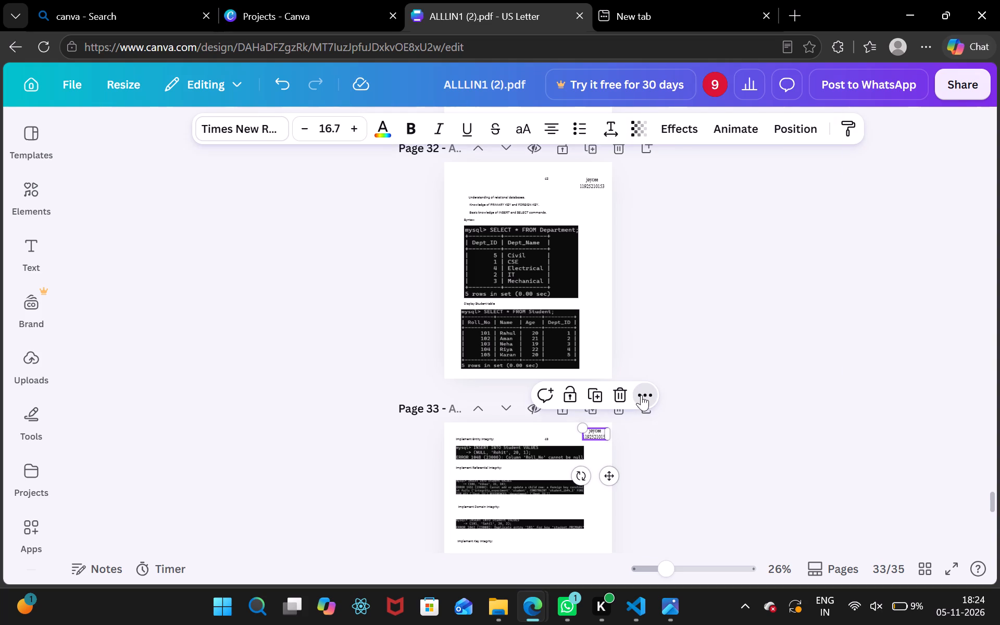
pyautogui.click(756, 176)
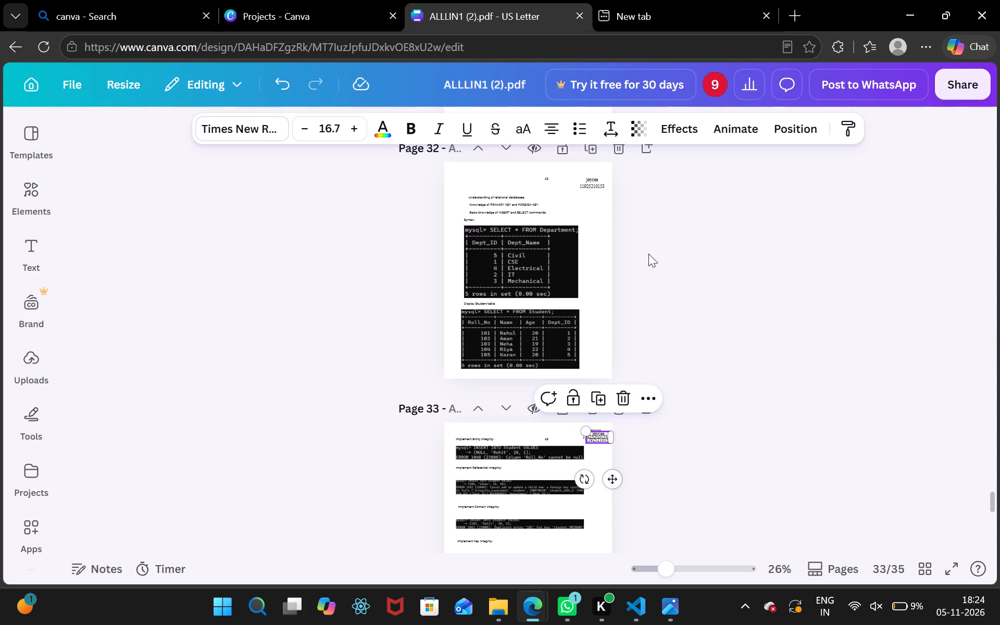
pyautogui.moveTo(603, 438); pyautogui.dragTo(603, 528)
pyautogui.scroll(-1, 603, 528)
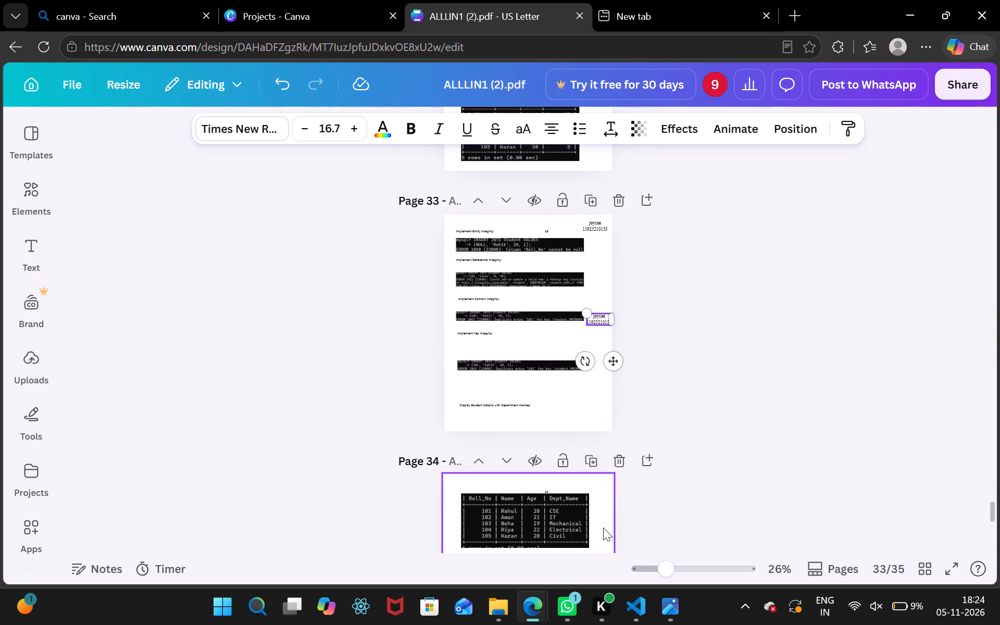
pyautogui.scroll(-1, 603, 528)
pyautogui.moveTo(596, 318); pyautogui.dragTo(595, 484)
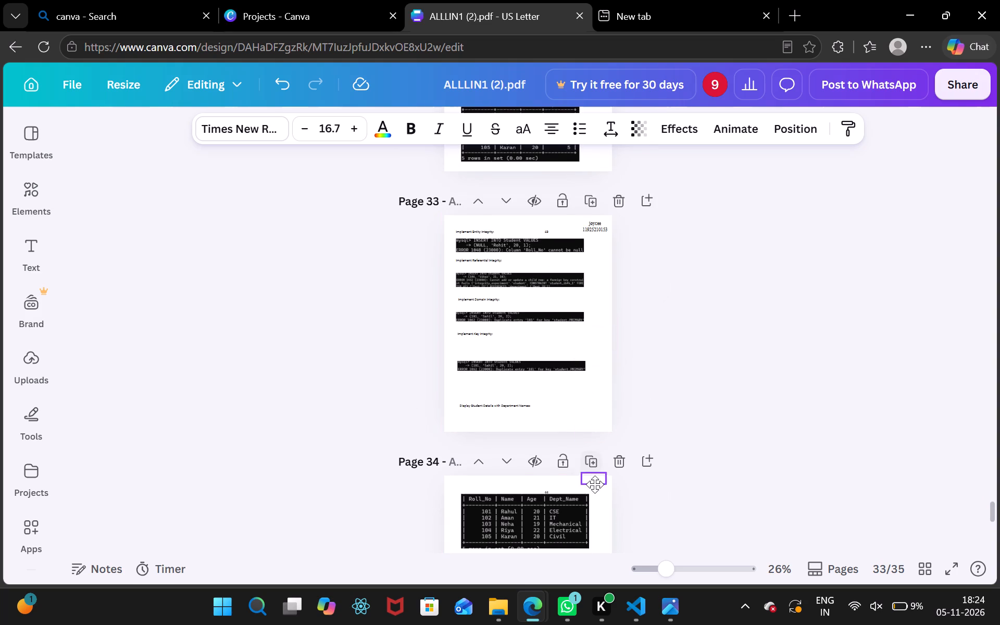
pyautogui.moveTo(595, 484); pyautogui.dragTo(595, 484)
pyautogui.moveTo(595, 484); pyautogui.dragTo(594, 482)
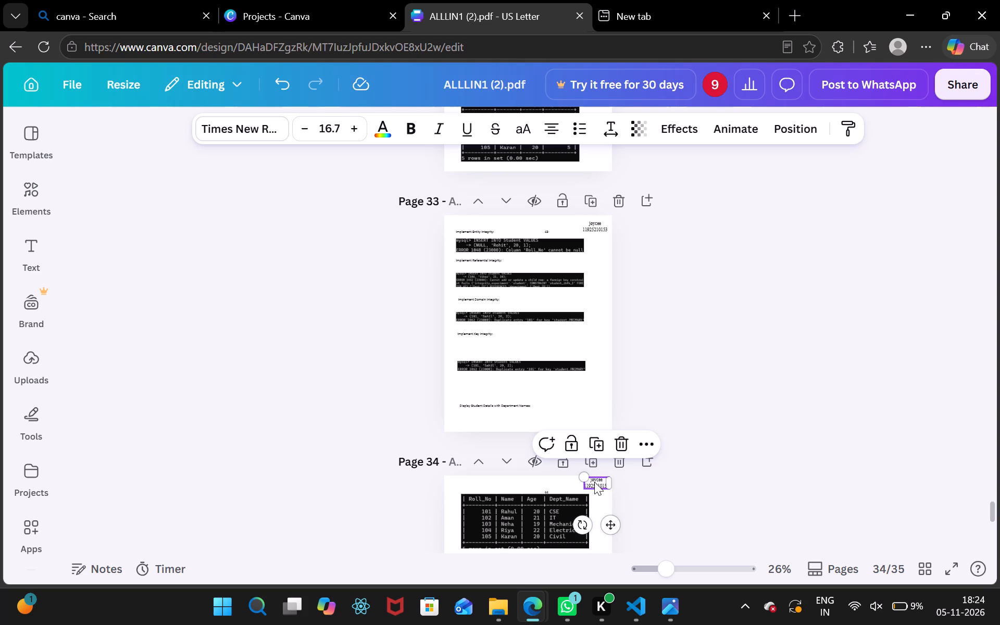
pyautogui.click(594, 482)
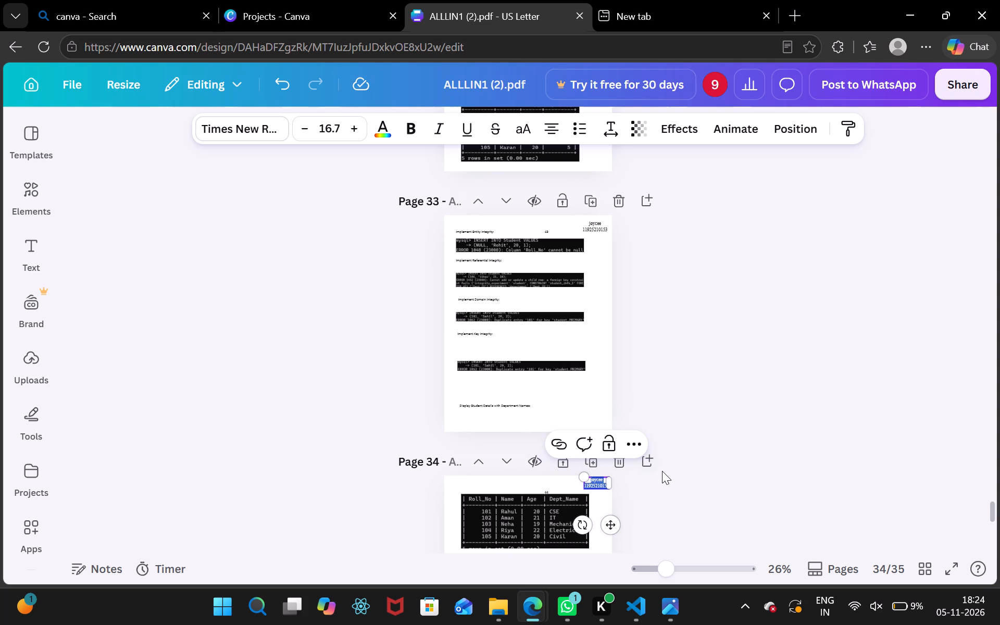
pyautogui.click(662, 471)
# Look over the document's final pages and review the name-and-roll-number headers backwards from page 34 to page 1.
pyautogui.scroll(-3, 662, 471)
pyautogui.scroll(-2, 636, 391)
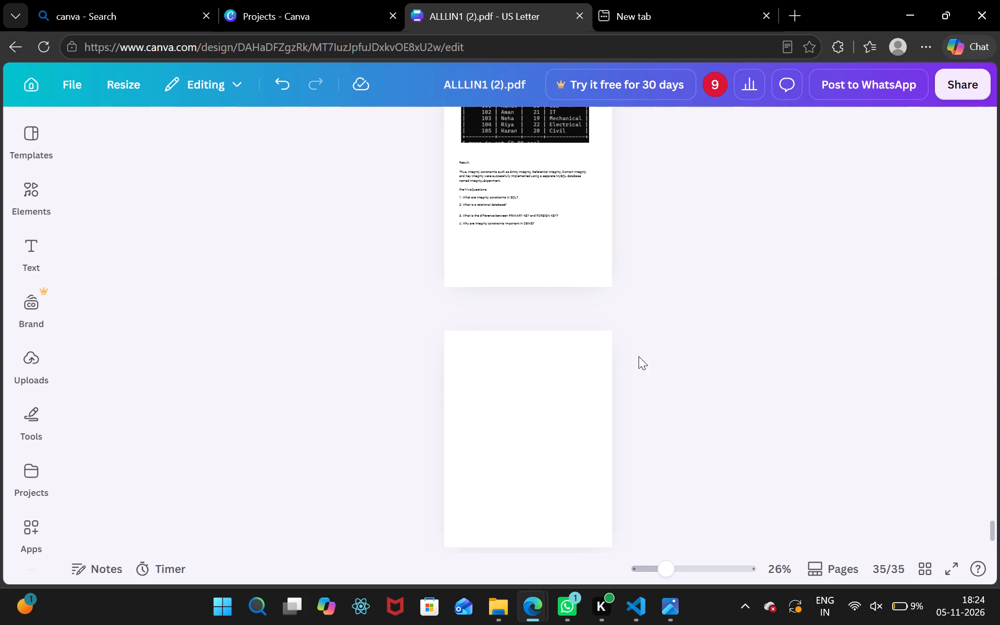
pyautogui.scroll(6, 626, 268)
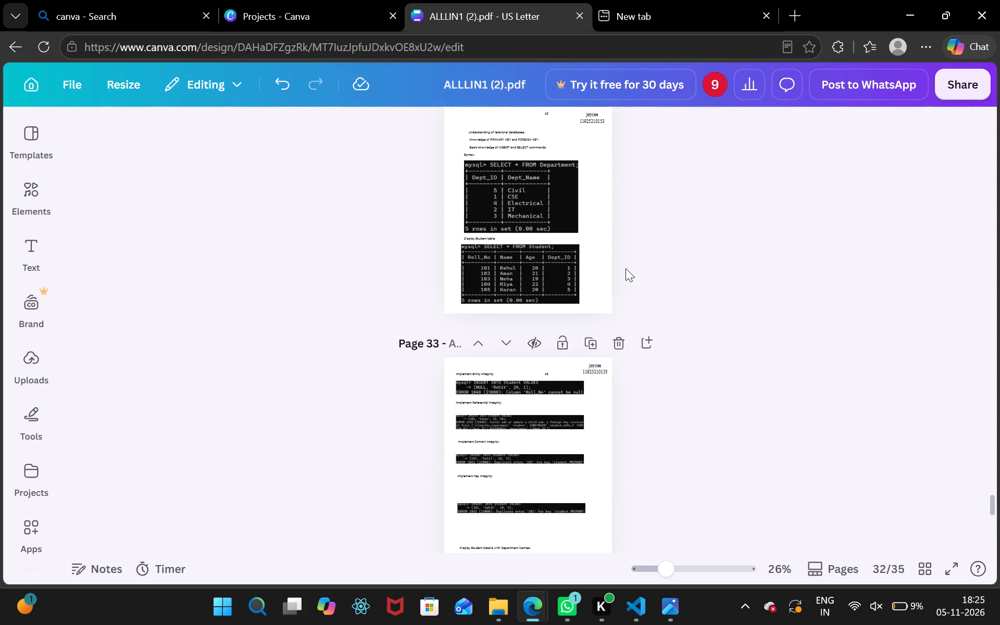
pyautogui.scroll(7, 667, 229)
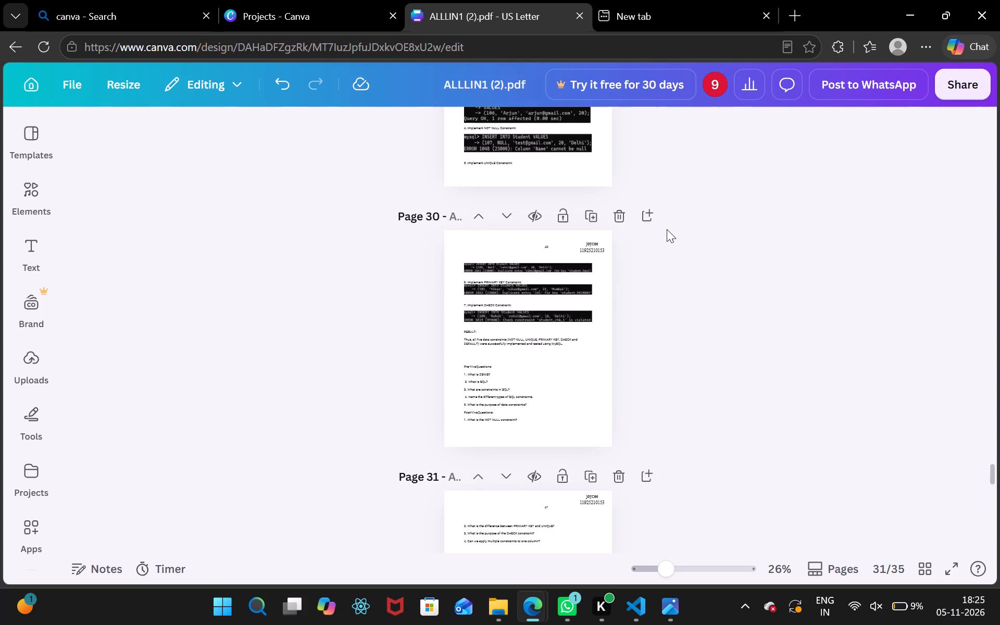
pyautogui.scroll(17, 667, 229)
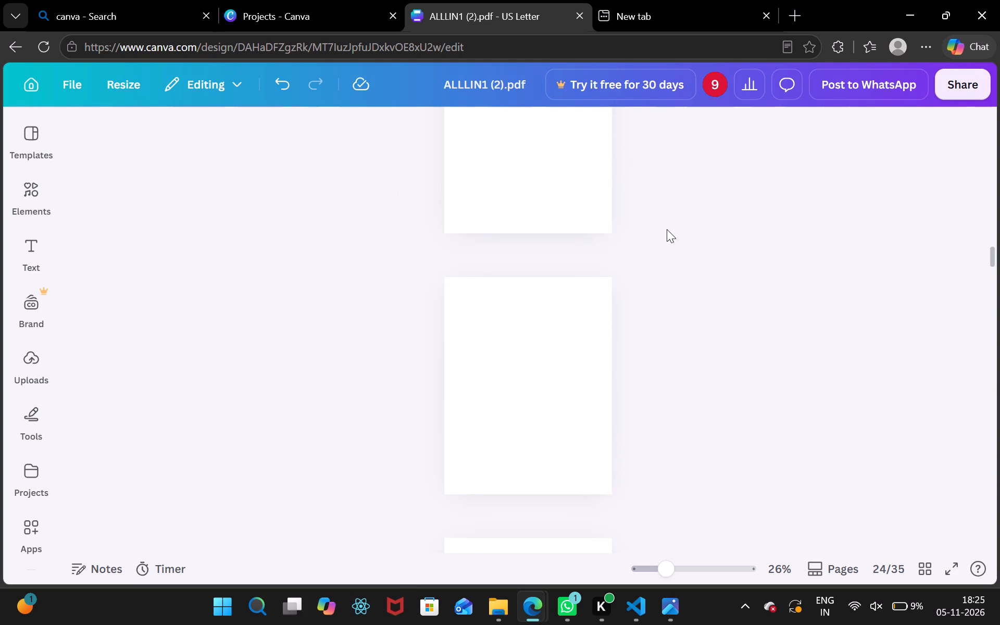
pyautogui.scroll(10, 667, 229)
# Check the upper-right corner of every page from page 1 to page 35 for the name-and-roll-number header.
pyautogui.scroll(-2, 624, 237)
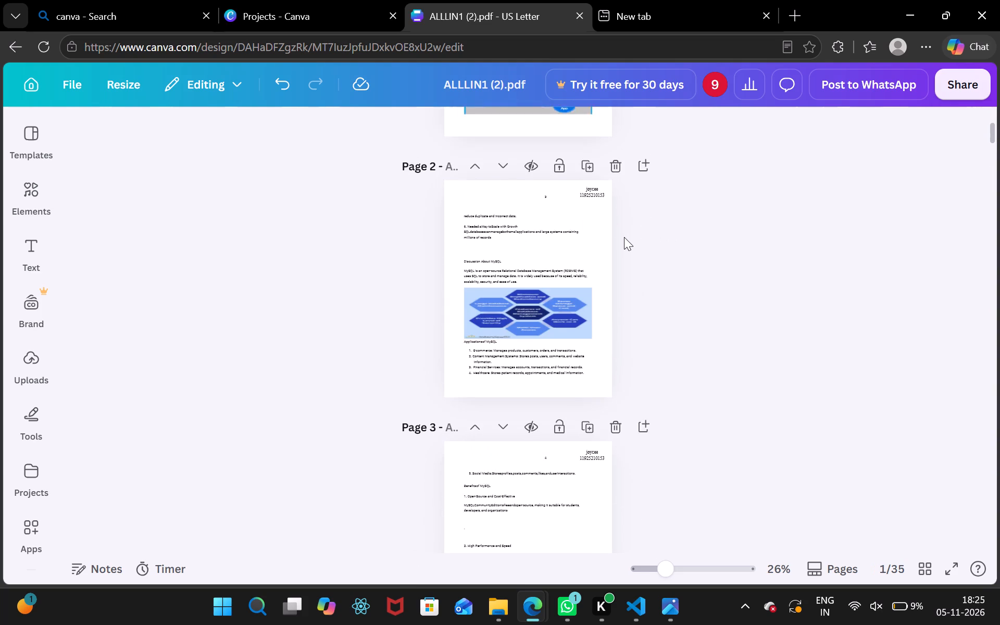
pyautogui.scroll(-3, 624, 237)
pyautogui.scroll(-2, 591, 342)
pyautogui.scroll(-2, 630, 369)
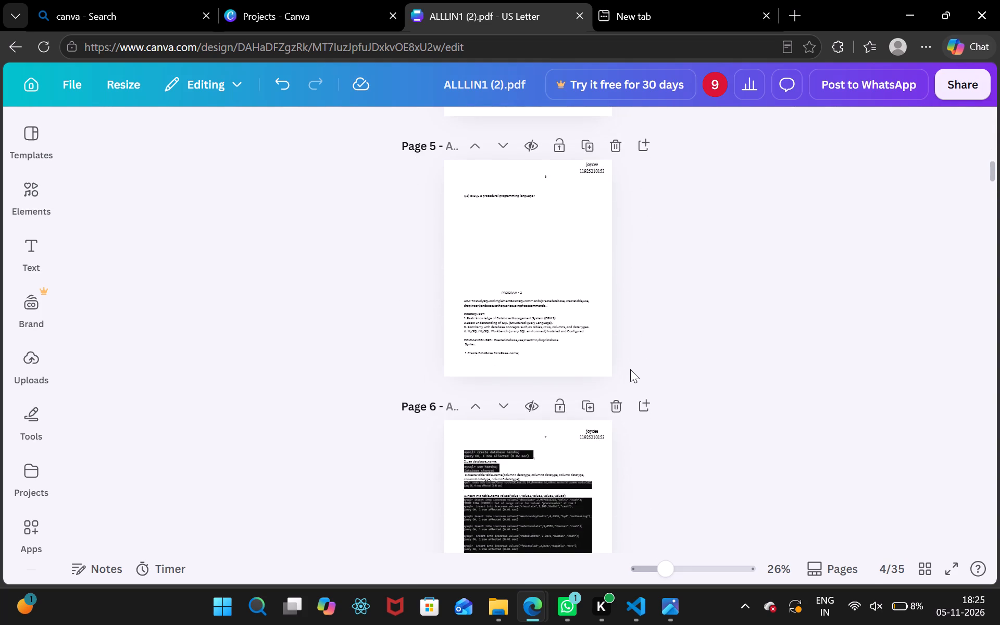
pyautogui.scroll(-6, 630, 369)
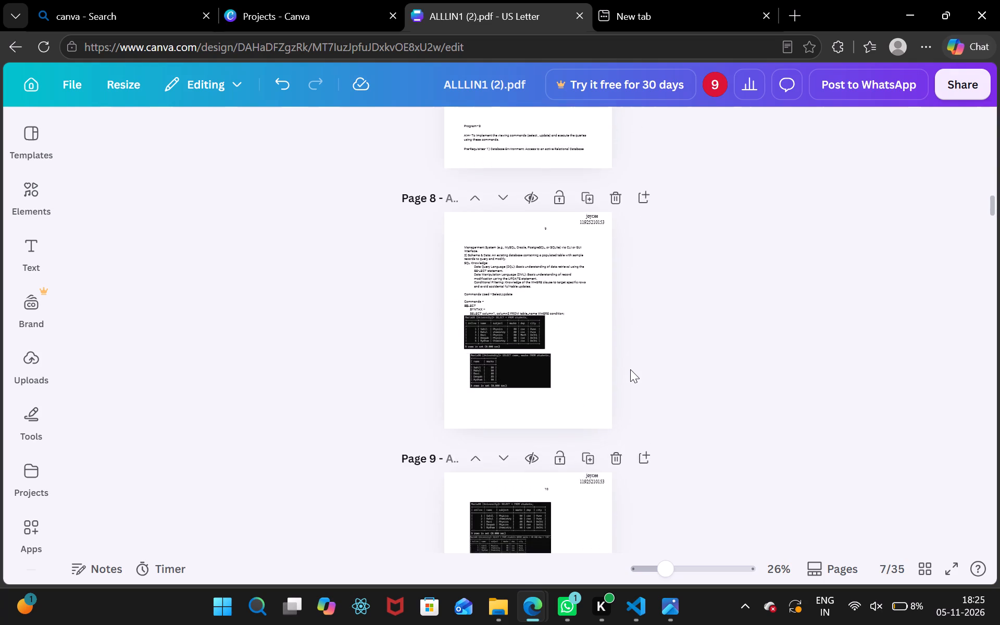
pyautogui.scroll(-9, 630, 369)
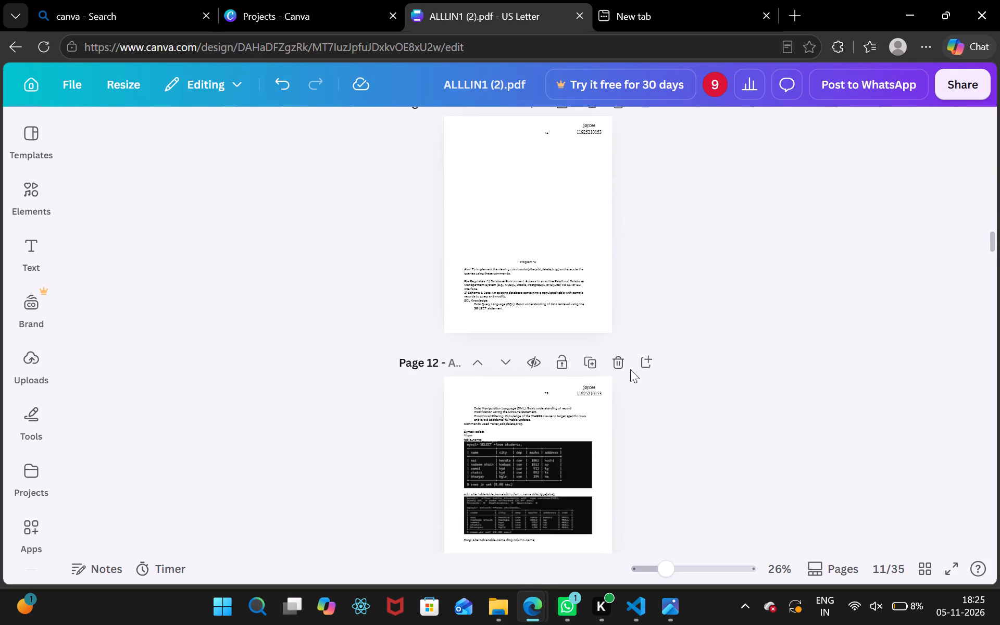
pyautogui.scroll(-9, 630, 369)
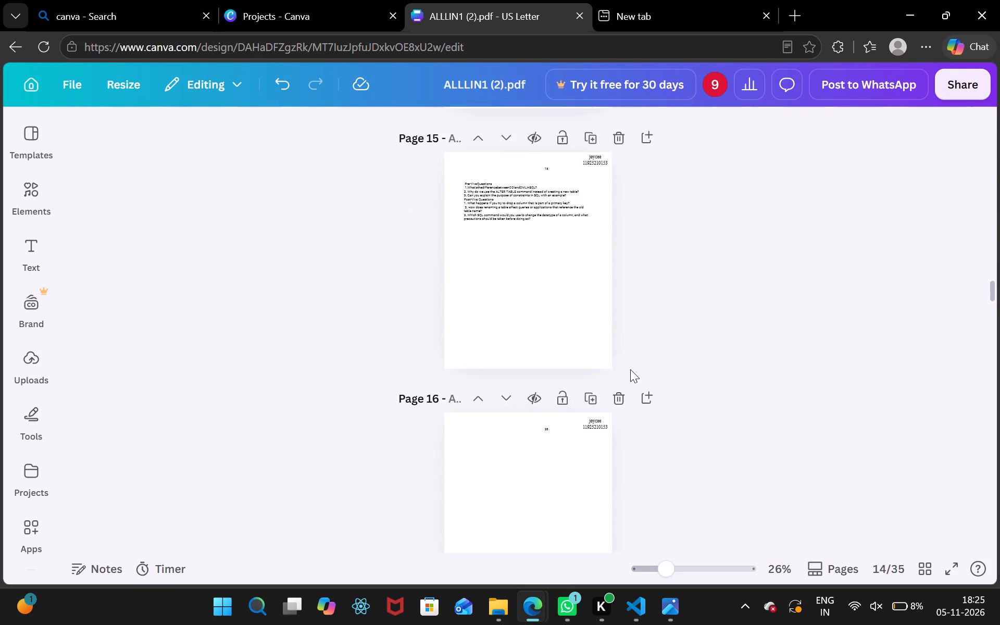
pyautogui.scroll(-9, 630, 369)
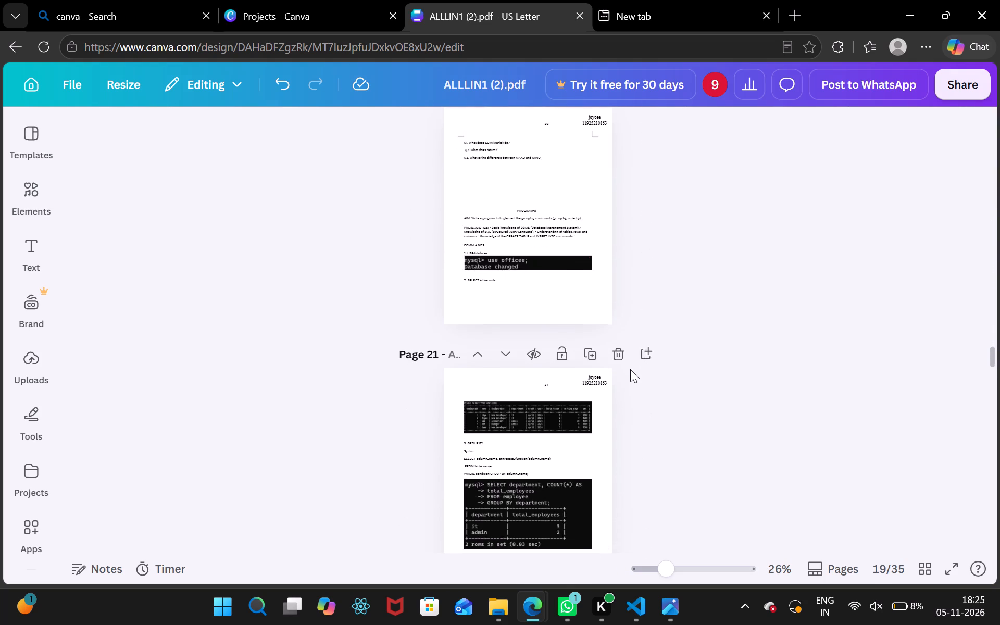
pyautogui.scroll(-10, 630, 369)
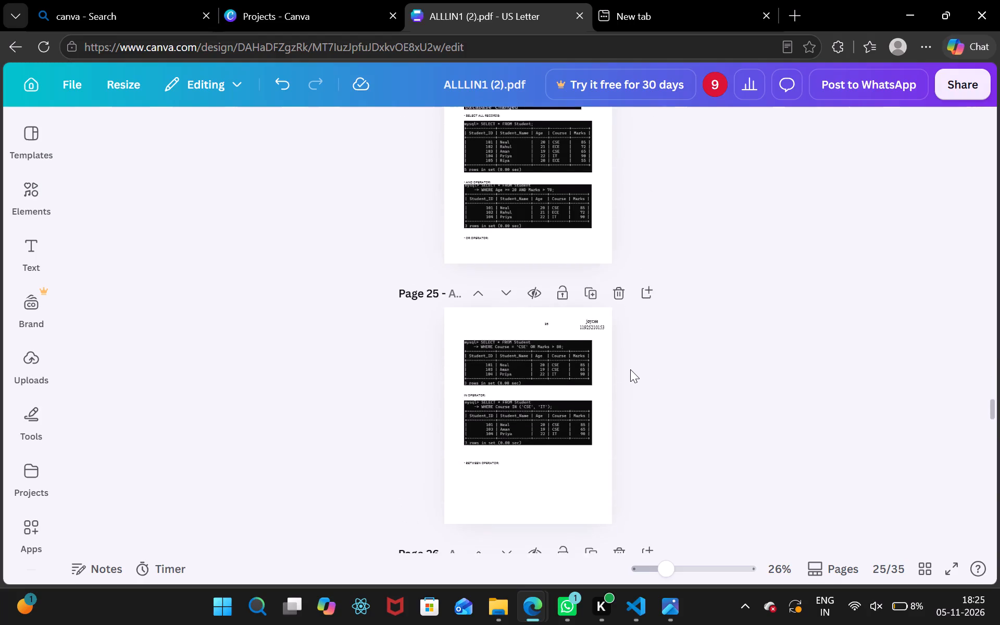
pyautogui.scroll(-10, 630, 369)
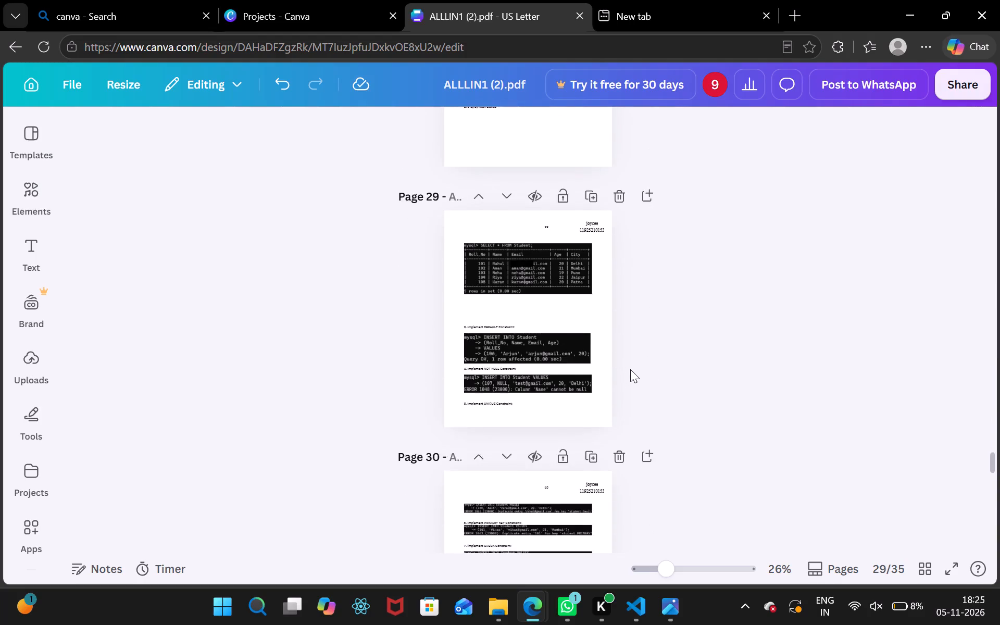
pyautogui.scroll(2, 630, 369)
pyautogui.scroll(-7, 630, 369)
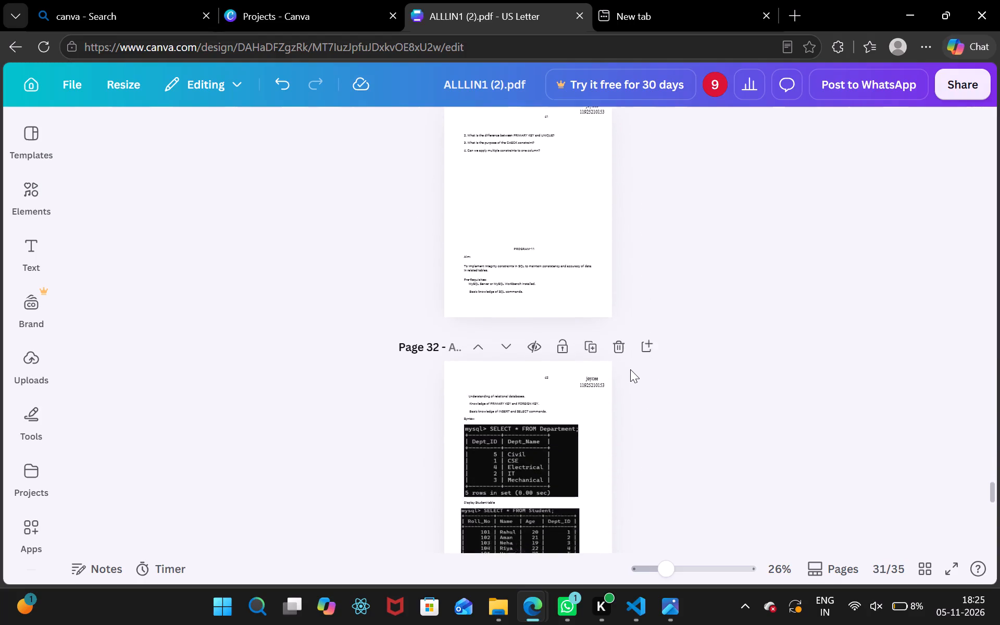
pyautogui.scroll(-9, 630, 369)
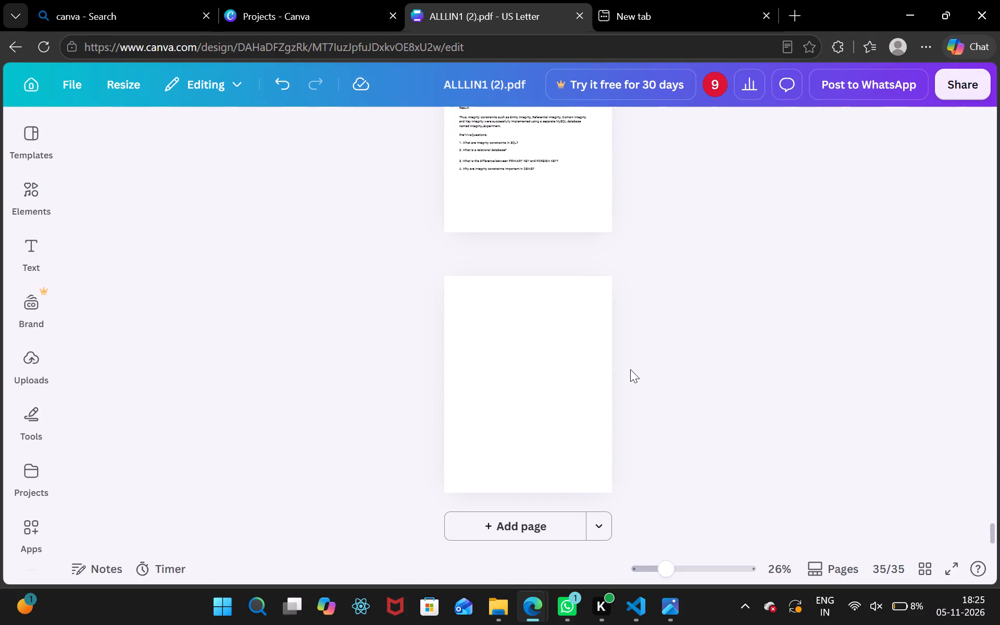
pyautogui.scroll(-3, 630, 369)
# Return to page 1 and review the header and content of pages 1 to 5 again.
pyautogui.scroll(19, 630, 369)
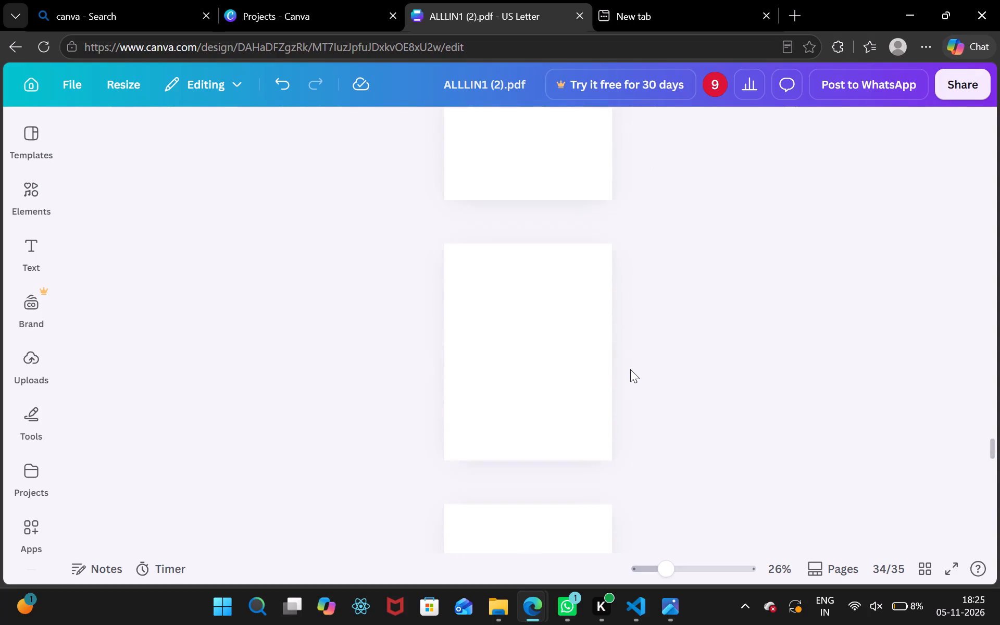
pyautogui.scroll(15, 630, 369)
pyautogui.scroll(12, 630, 369)
pyautogui.scroll(5, 593, 277)
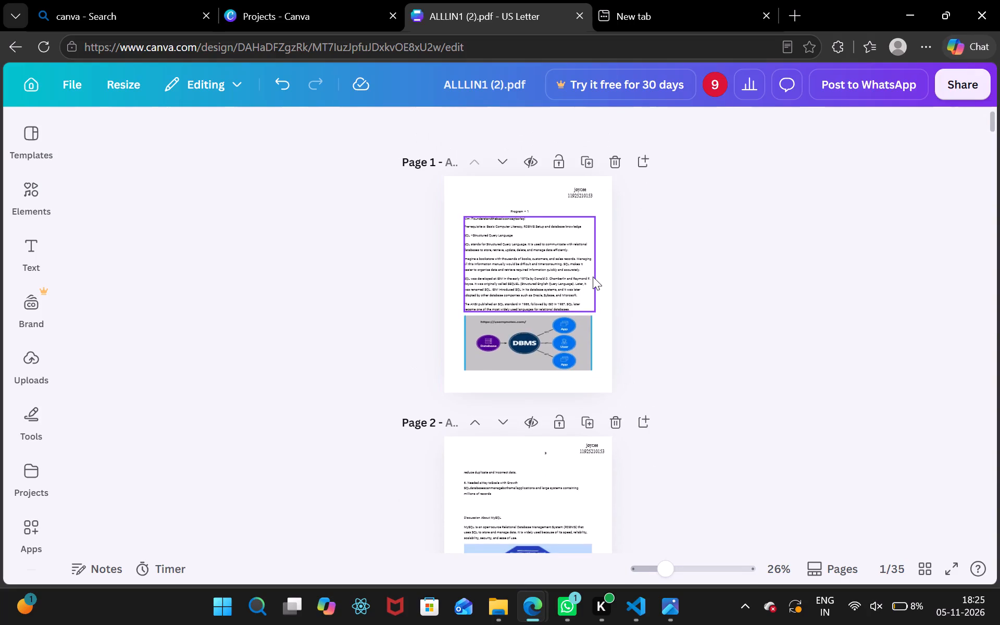
pyautogui.scroll(-2, 579, 377)
pyautogui.click(595, 394)
pyautogui.scroll(-1, 595, 394)
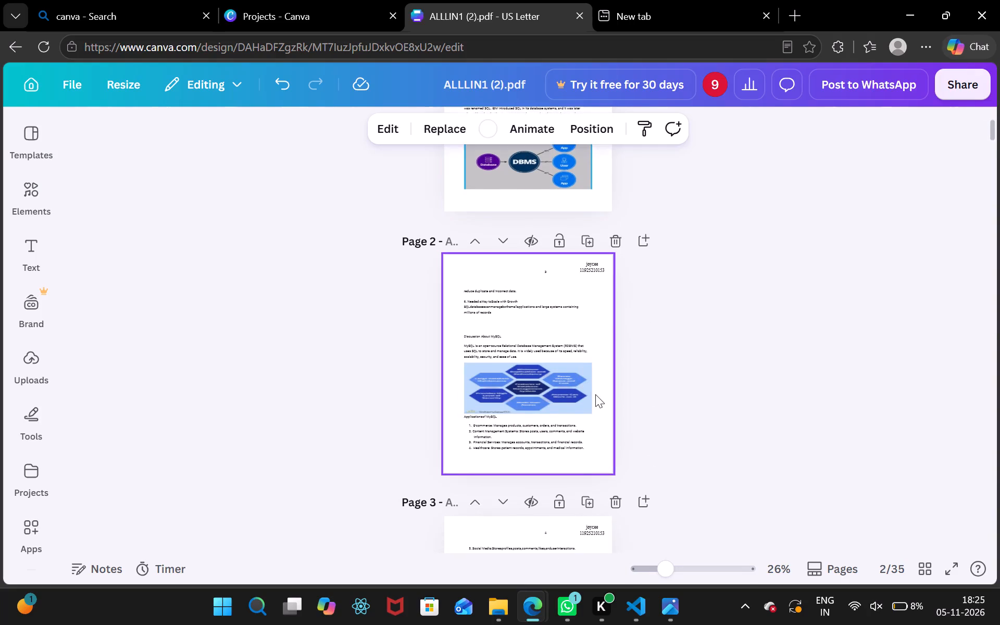
pyautogui.scroll(-1, 595, 394)
pyautogui.click(577, 394)
pyautogui.scroll(-3, 577, 394)
pyautogui.scroll(-1, 580, 449)
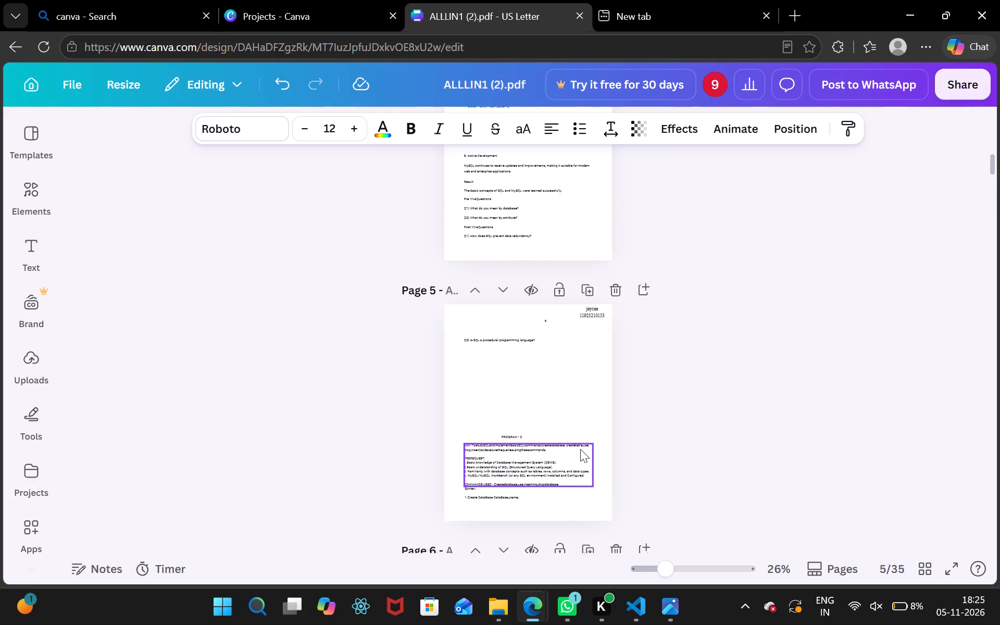
# Examine pages 6 to 10 at an enlarged view, including their headers, SQL screenshots and viva questions.
pyautogui.scroll(-2, 580, 449)
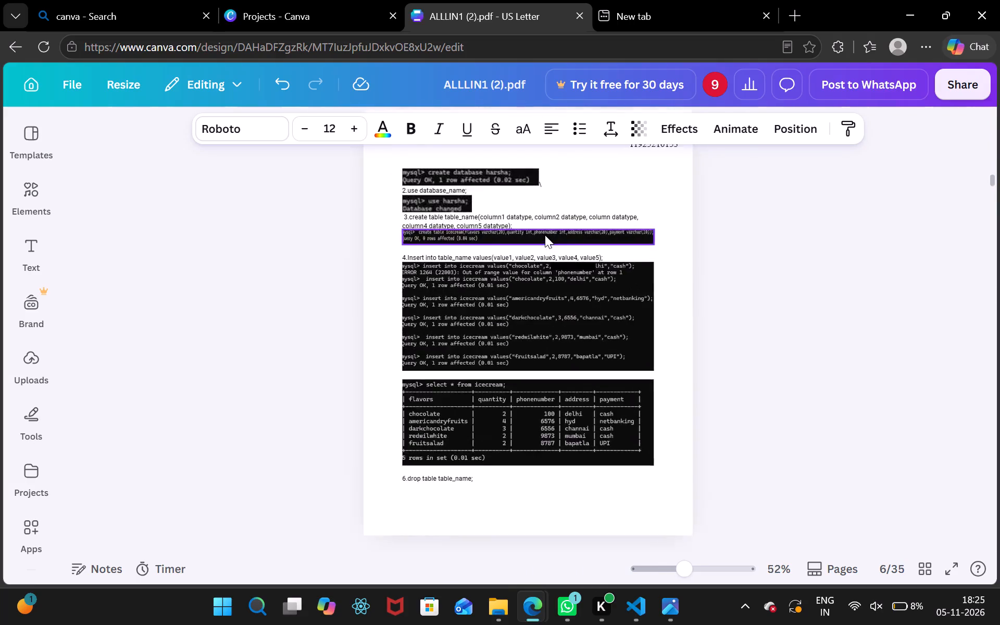
pyautogui.scroll(1, 722, 165)
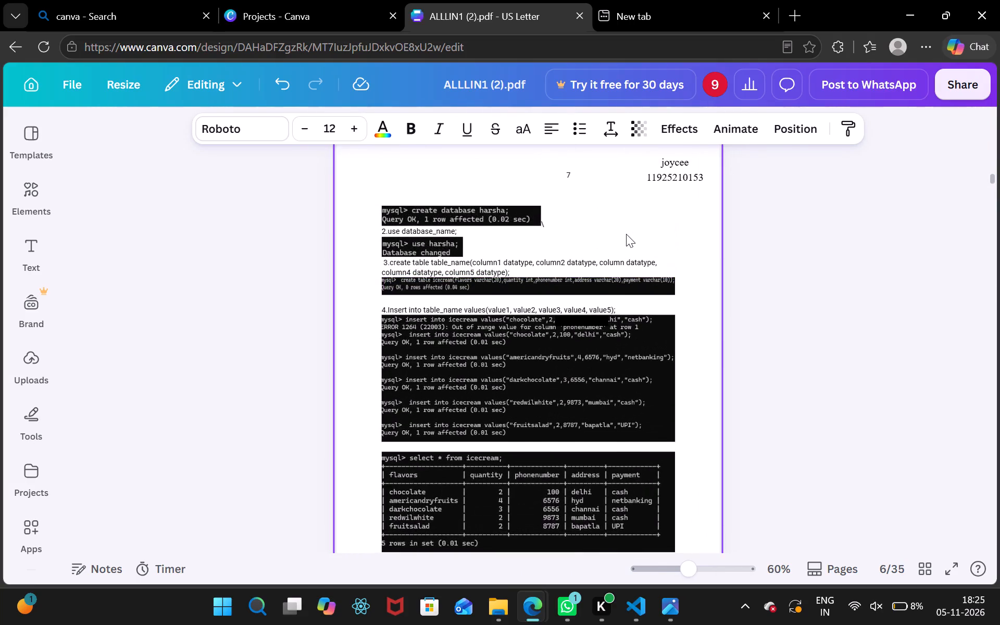
pyautogui.scroll(-1, 626, 234)
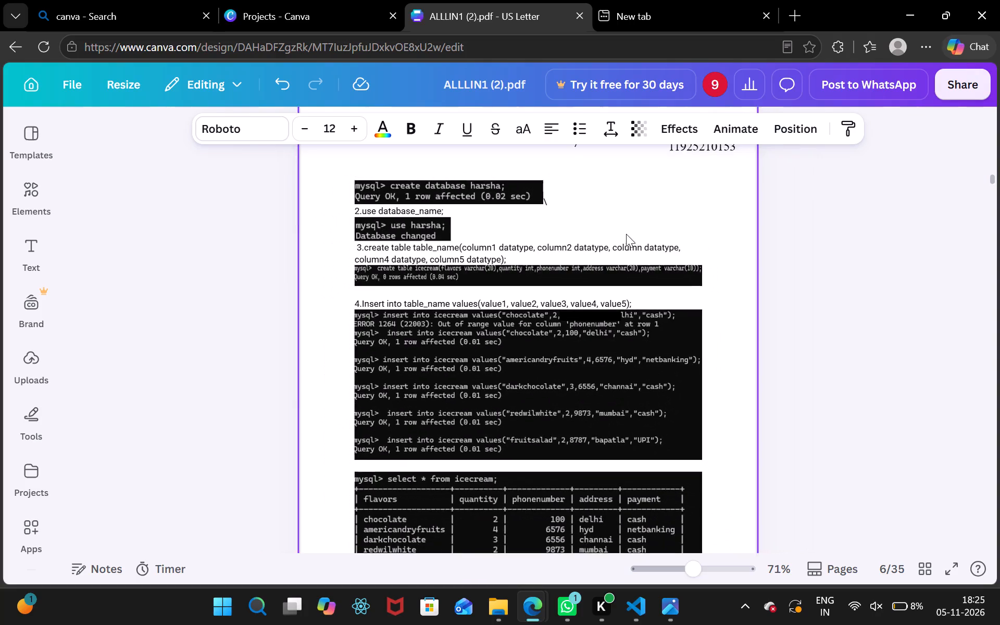
pyautogui.scroll(-2, 697, 307)
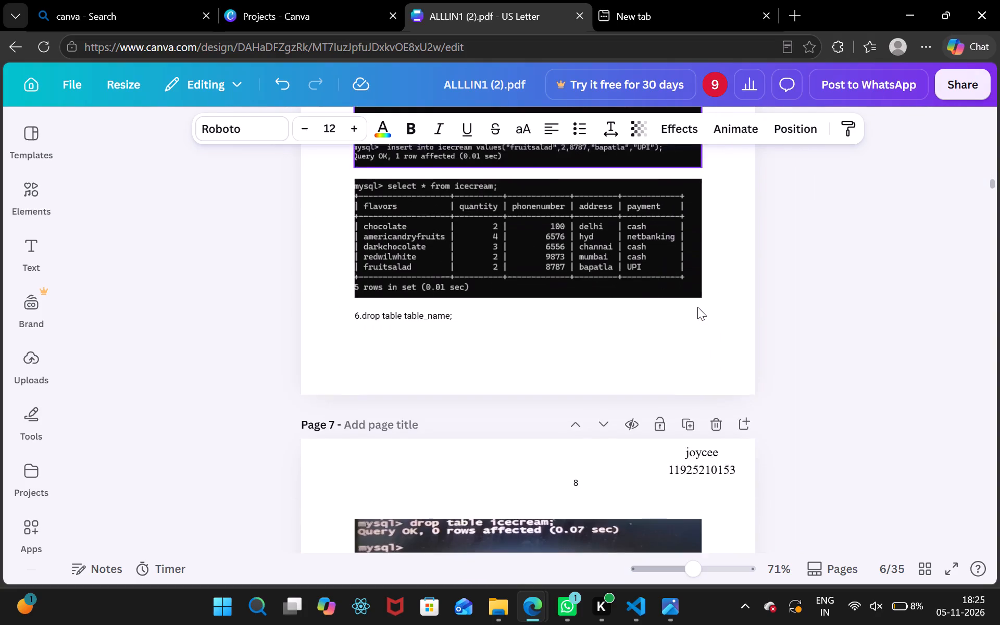
pyautogui.scroll(-3, 697, 307)
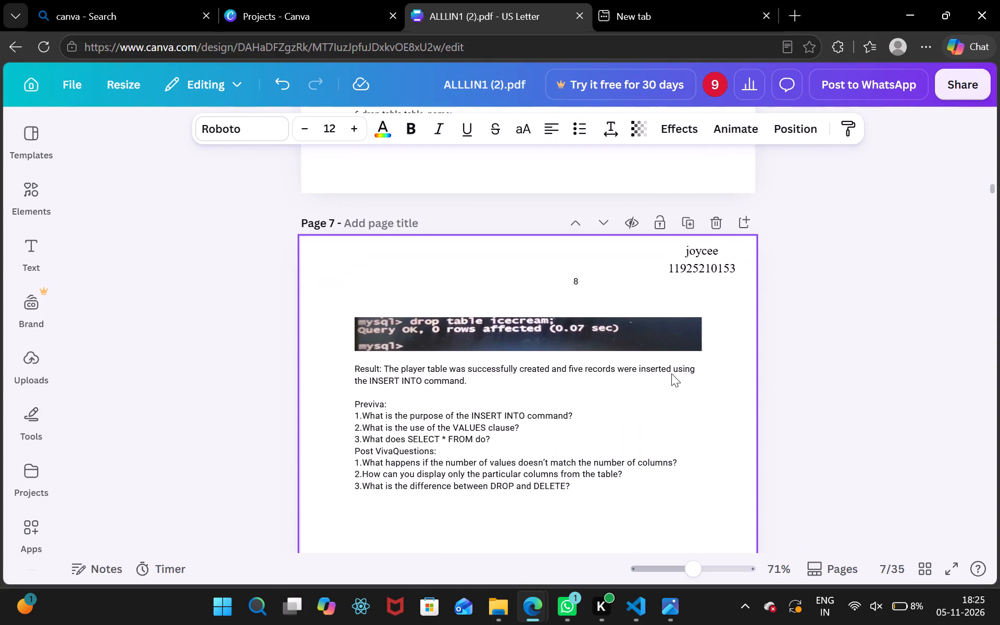
pyautogui.scroll(-5, 671, 373)
pyautogui.scroll(1, 671, 373)
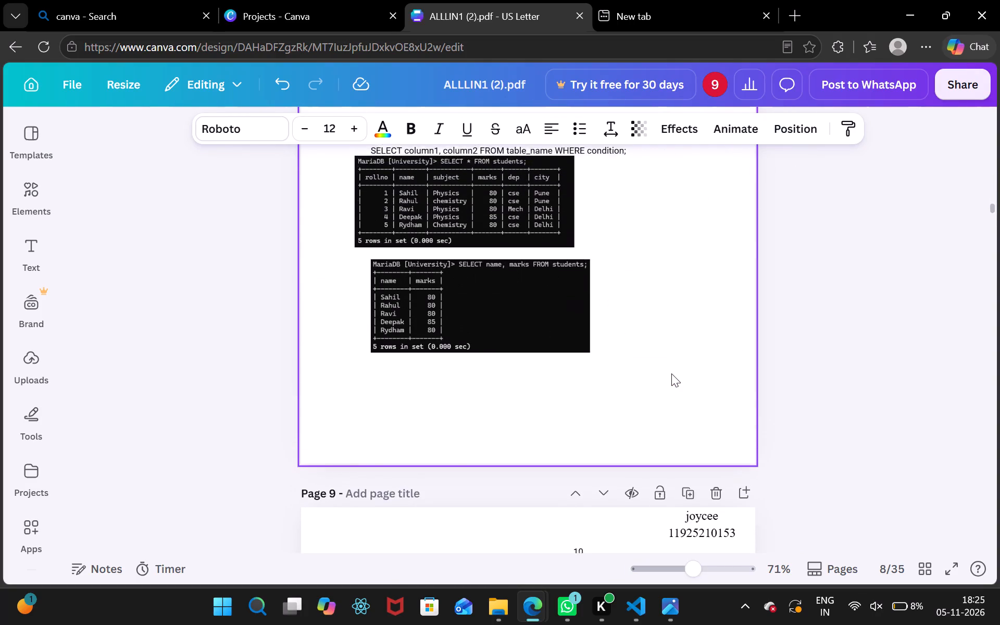
pyautogui.scroll(1, 671, 373)
pyautogui.scroll(-3, 671, 373)
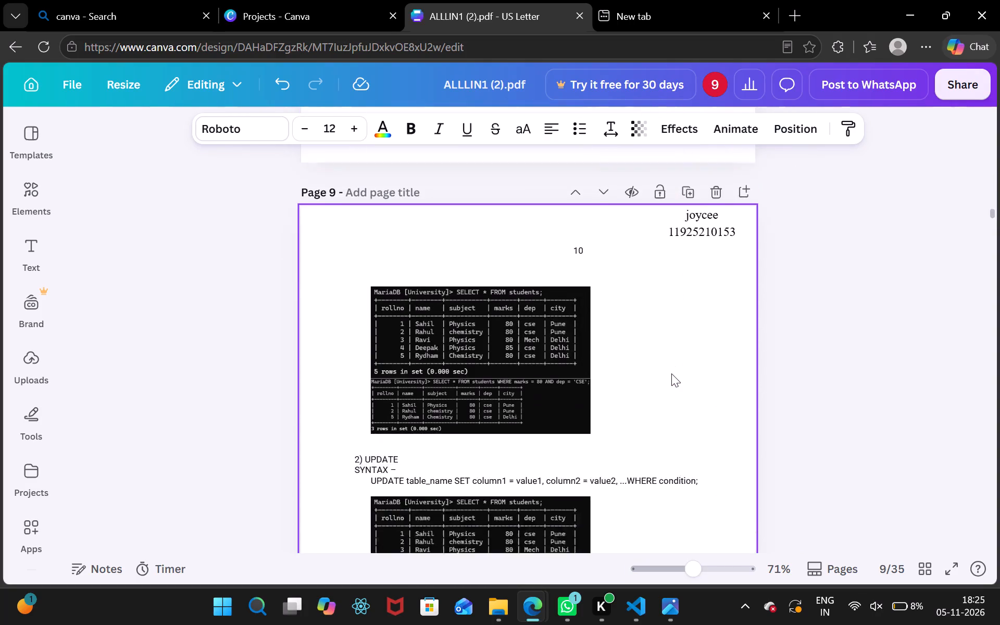
pyautogui.scroll(-5, 671, 373)
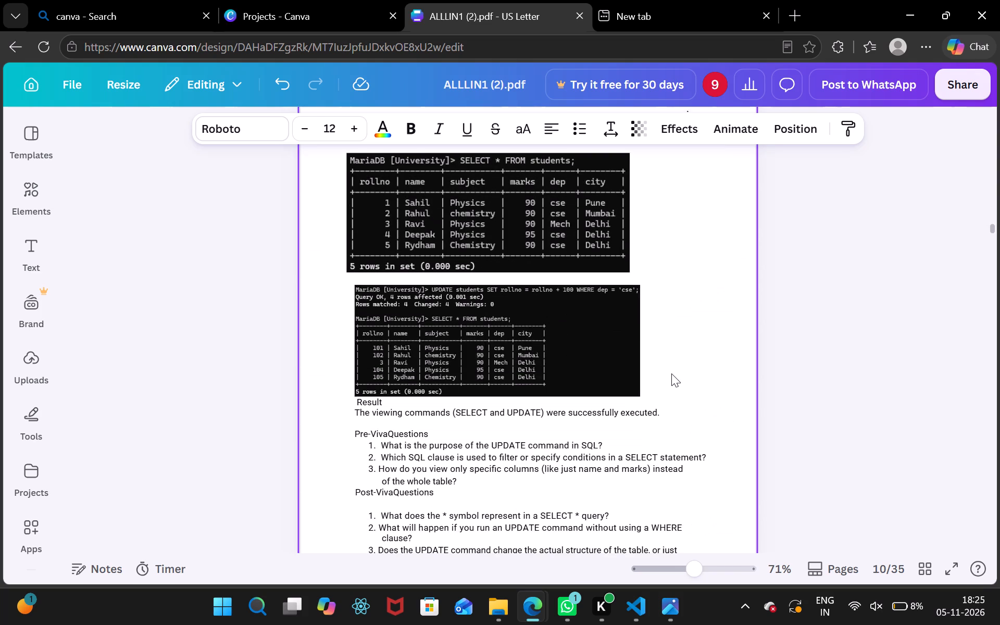
pyautogui.scroll(-1, 671, 373)
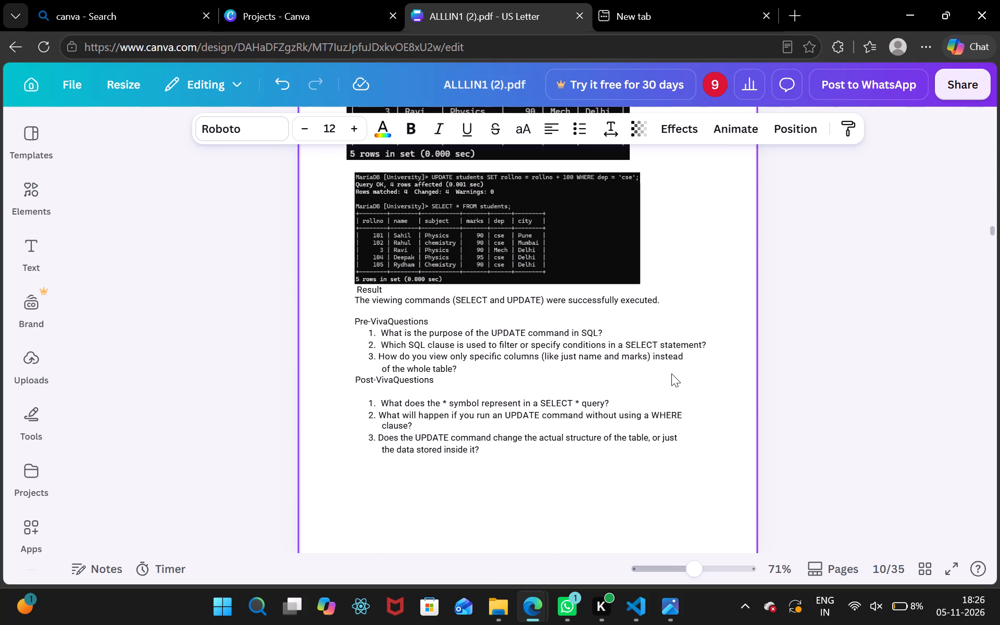
pyautogui.scroll(-1, 671, 373)
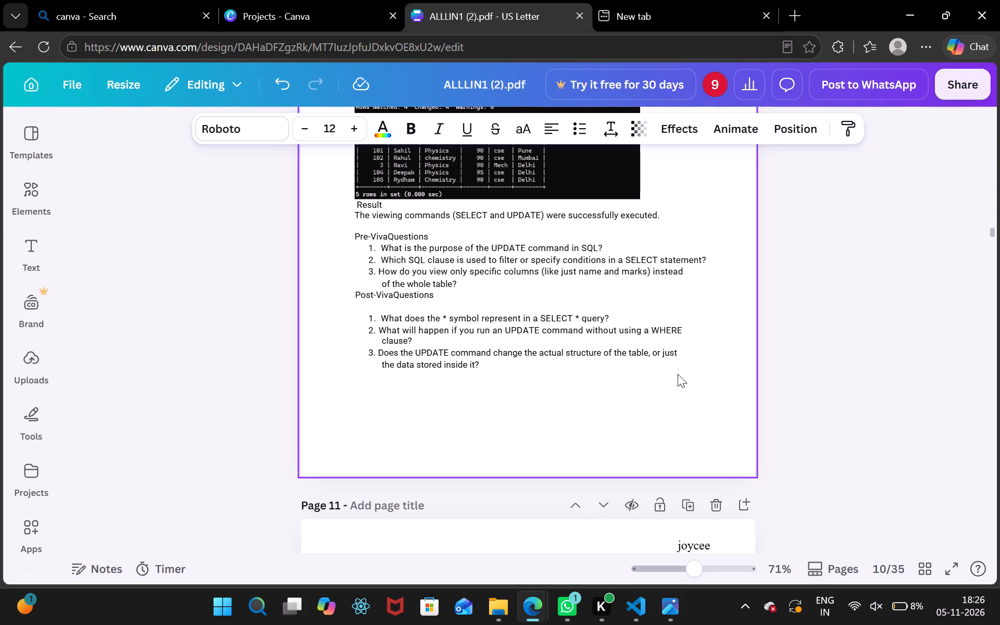
# Review the name-and-roll-number headers and page contents backwards from page 10 to page 1, rechecking pages 3 and 4.
pyautogui.click(717, 392)
pyautogui.scroll(2, 717, 392)
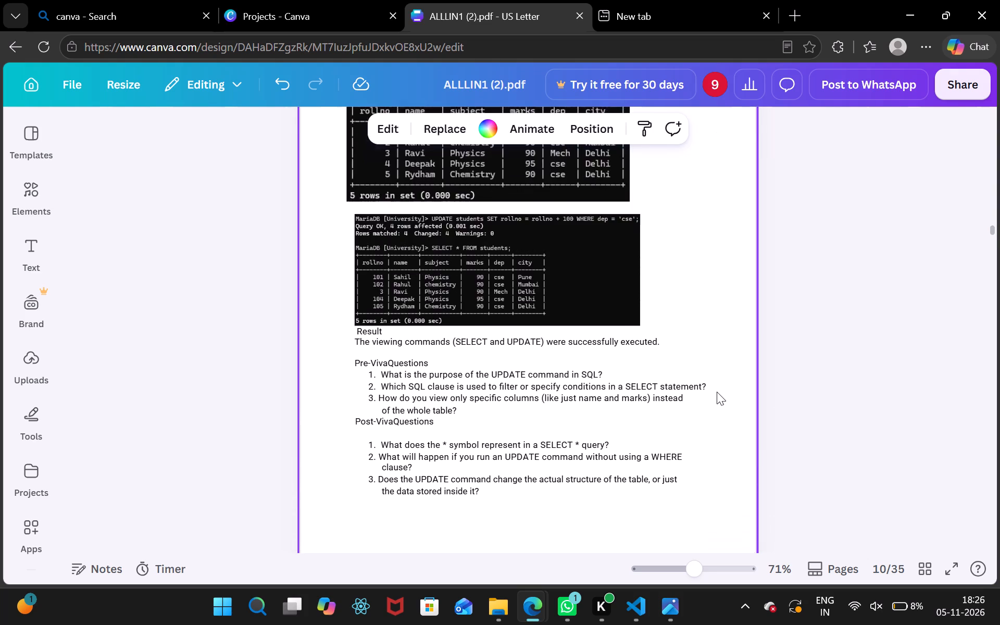
pyautogui.scroll(1, 717, 392)
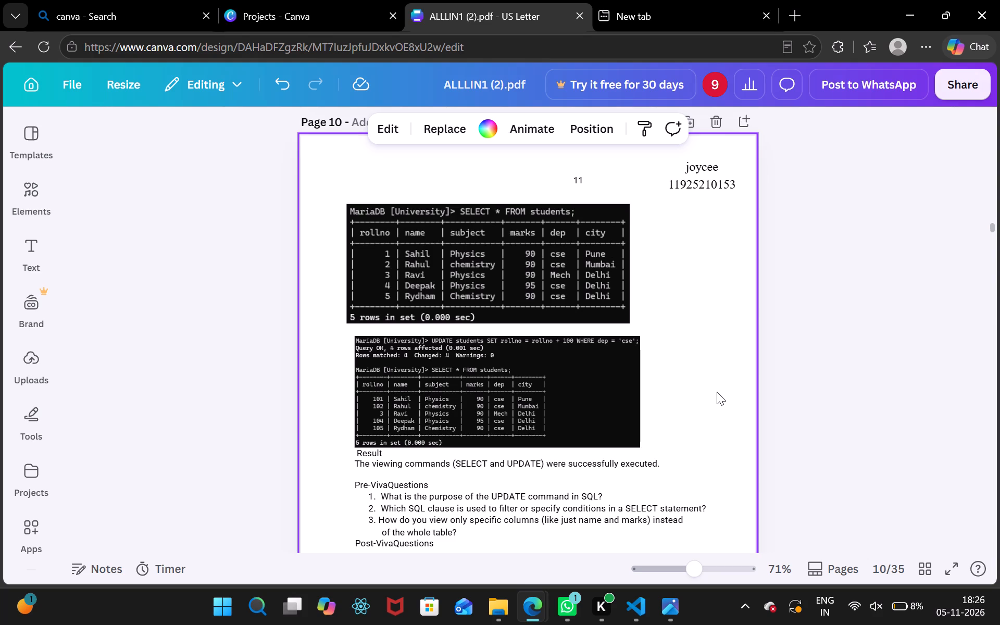
pyautogui.scroll(1, 717, 392)
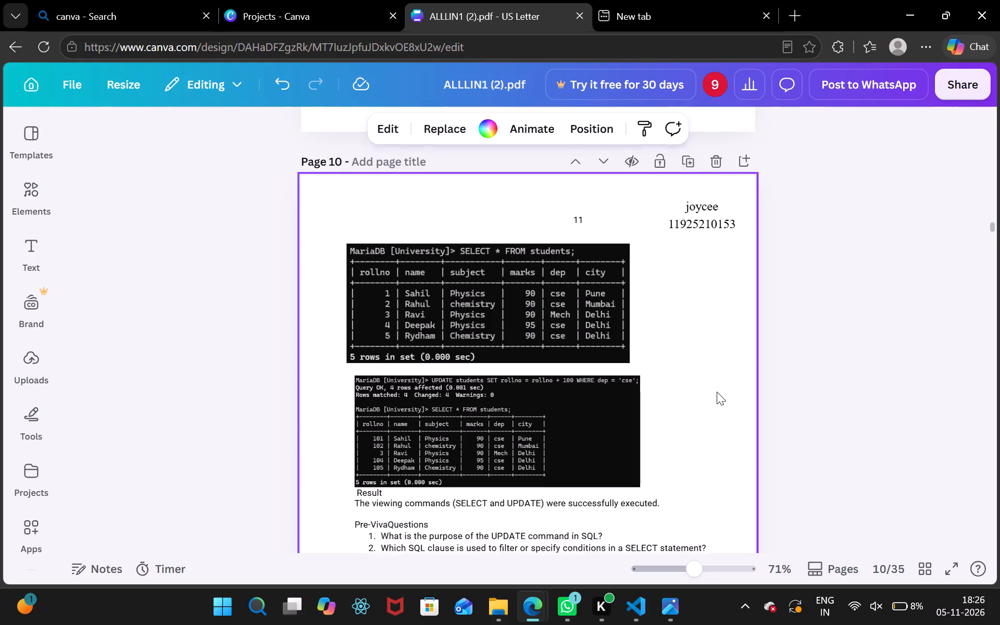
pyautogui.scroll(4, 717, 392)
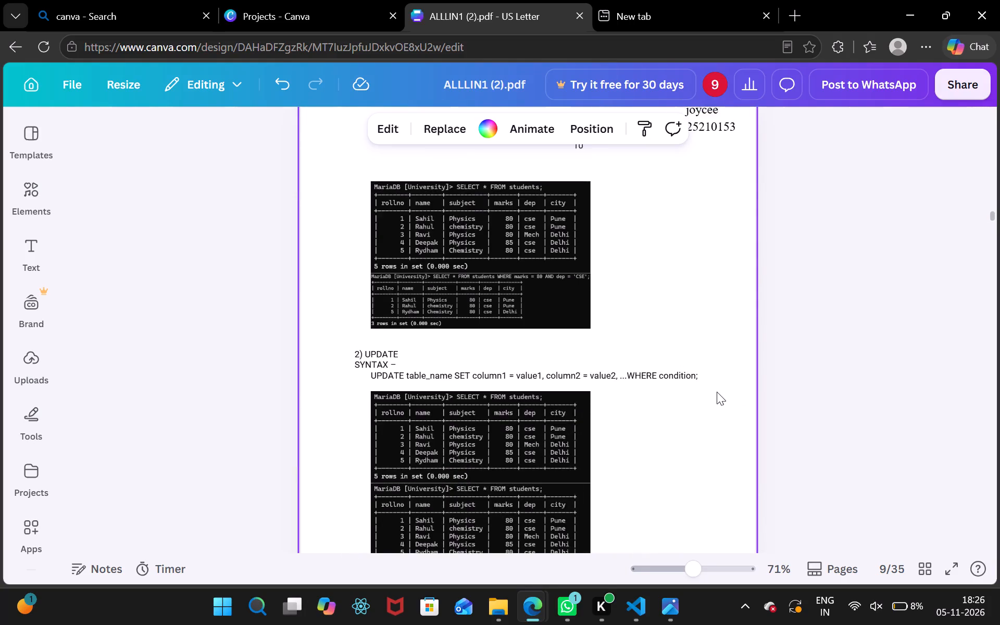
pyautogui.scroll(3, 717, 392)
pyautogui.scroll(6, 702, 314)
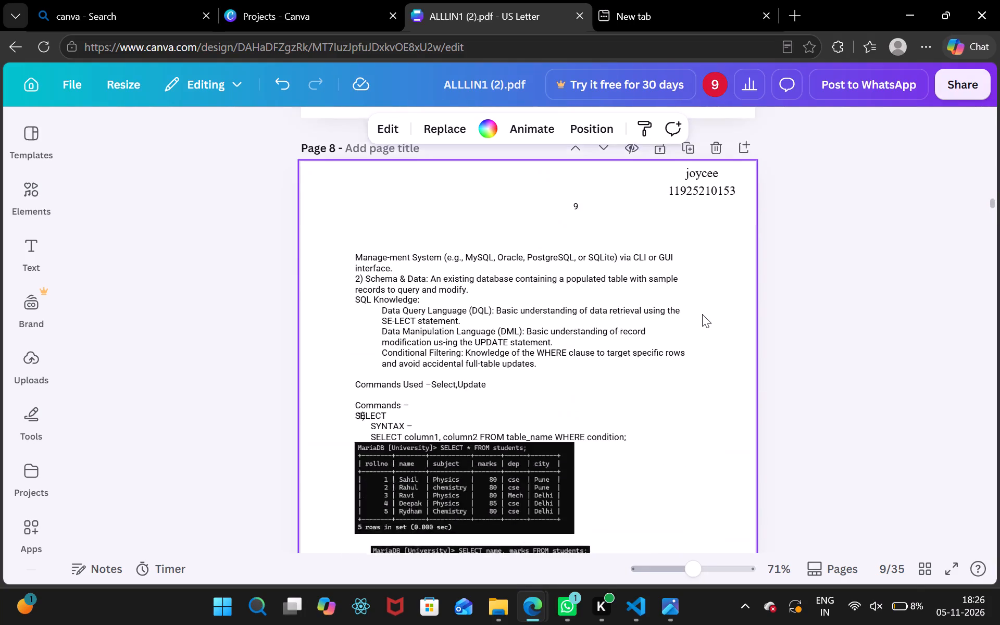
pyautogui.scroll(14, 702, 314)
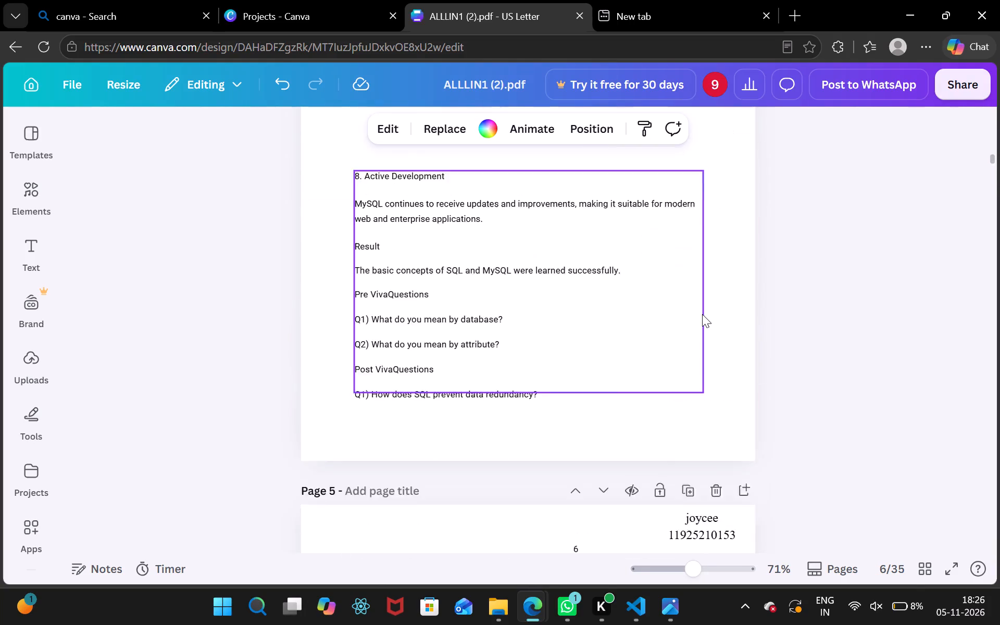
pyautogui.scroll(5, 702, 314)
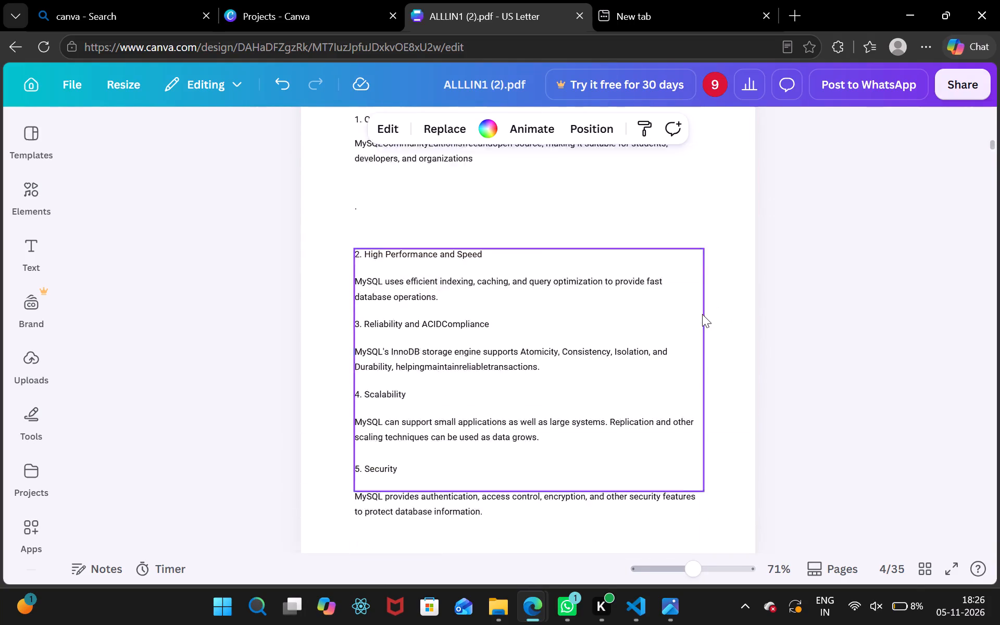
pyautogui.scroll(3, 702, 314)
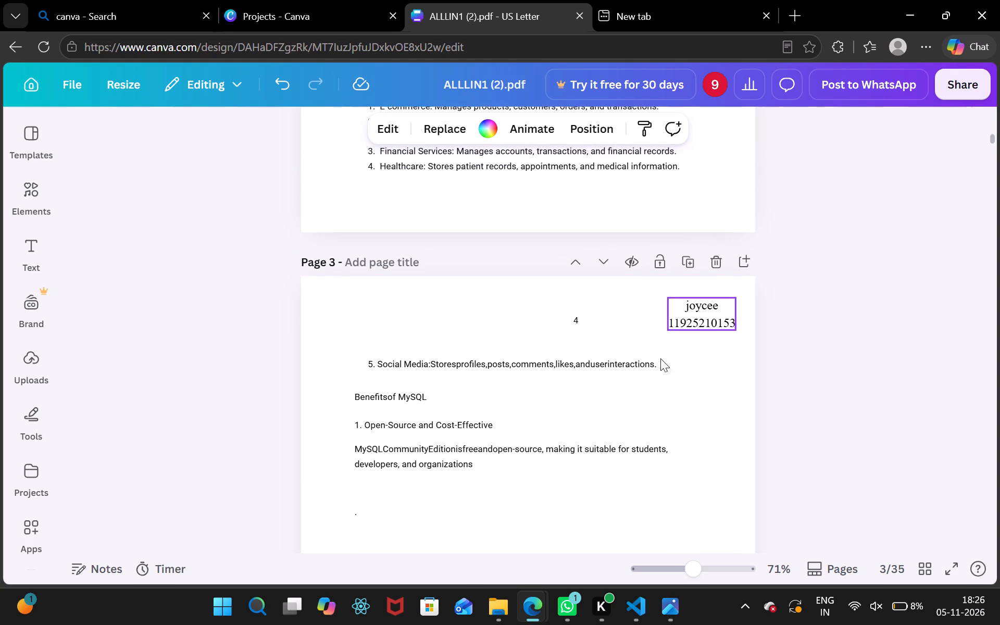
pyautogui.scroll(-1, 544, 473)
pyautogui.click(522, 365)
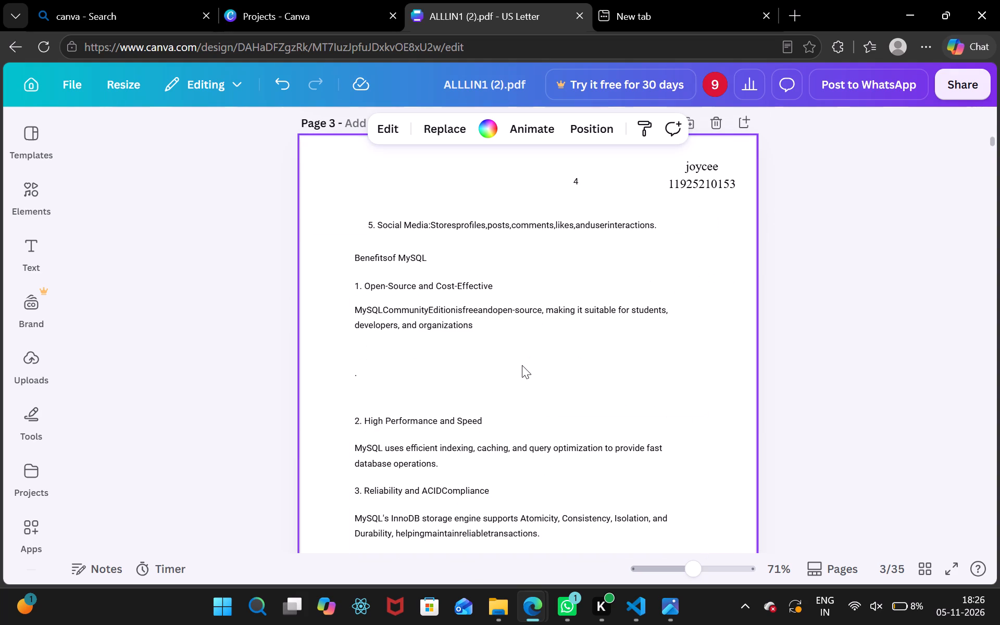
pyautogui.scroll(-7, 486, 382)
pyautogui.scroll(6, 486, 382)
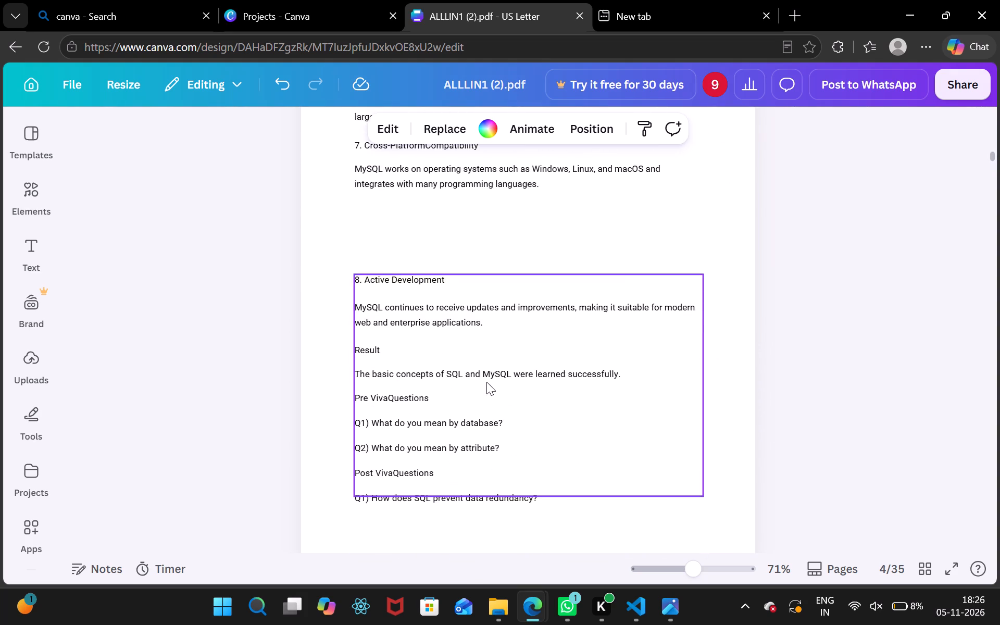
pyautogui.scroll(5, 486, 382)
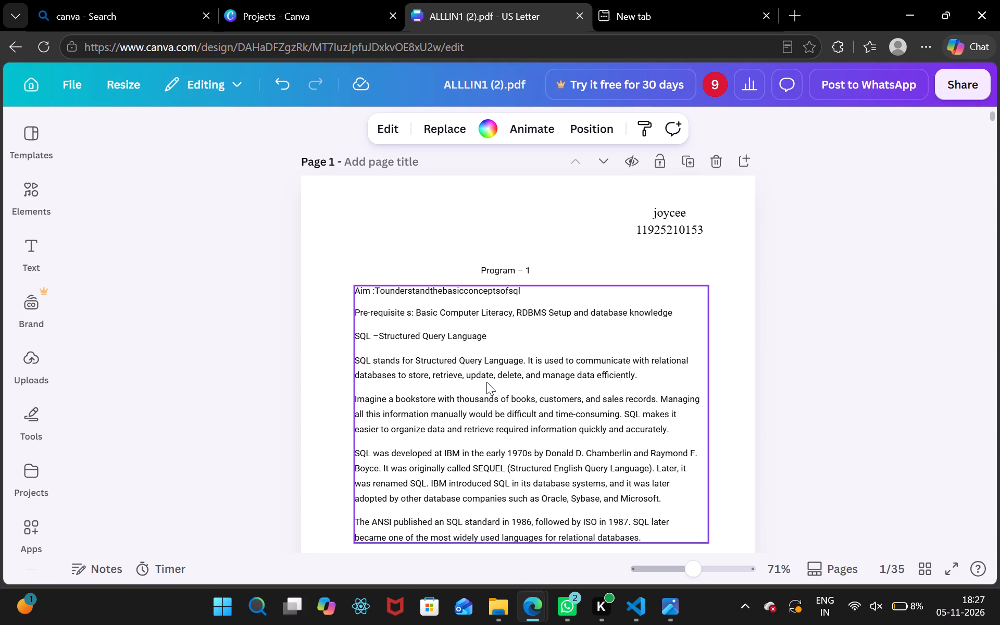
# Review pages 1 to 6 again, examining the header and the SQL command screenshots on page 6.
pyautogui.scroll(-5, 486, 382)
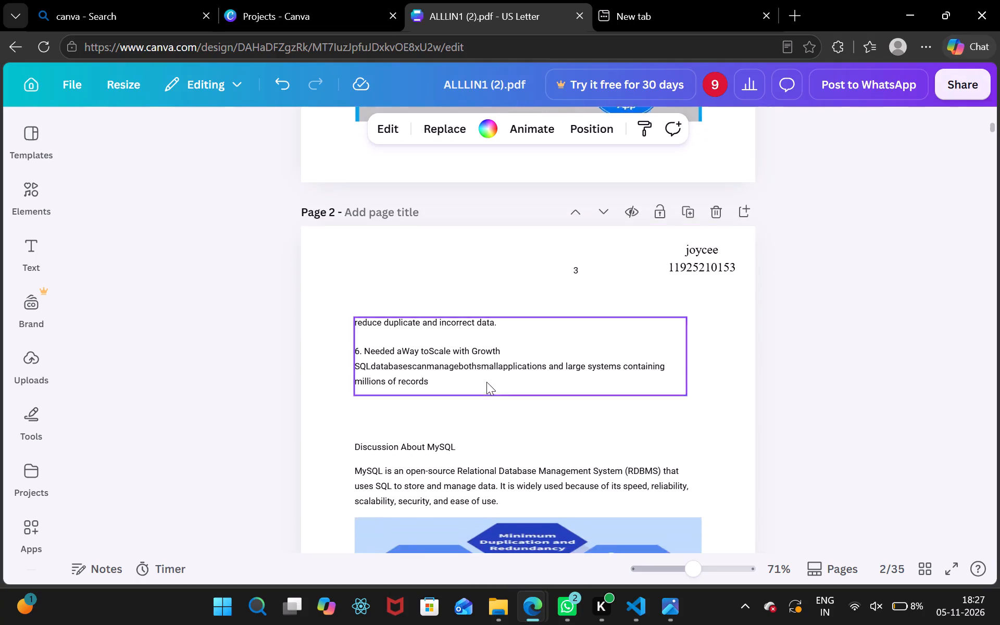
pyautogui.scroll(-5, 486, 382)
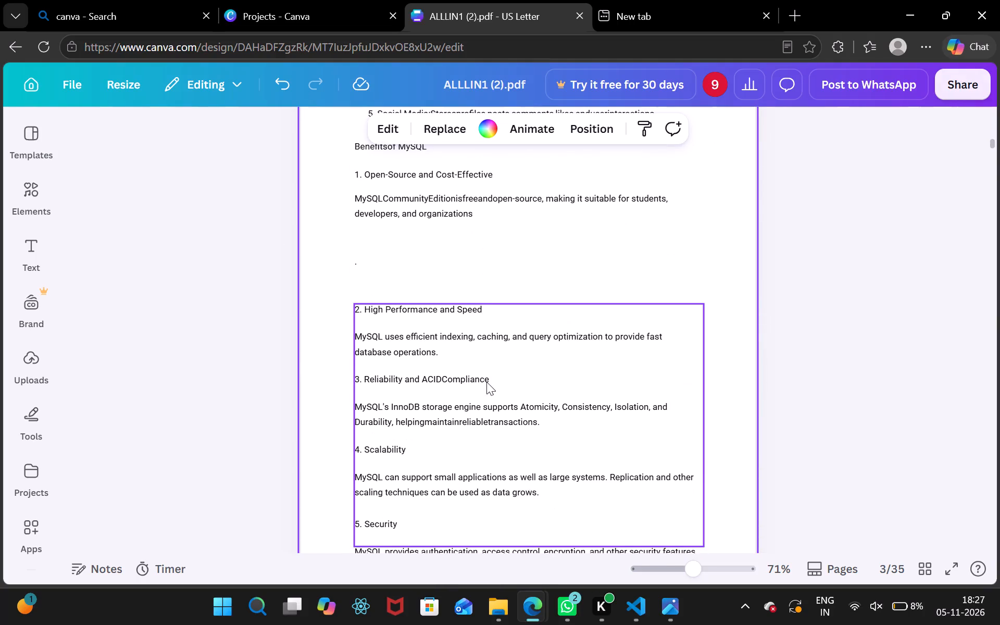
pyautogui.scroll(-3, 486, 382)
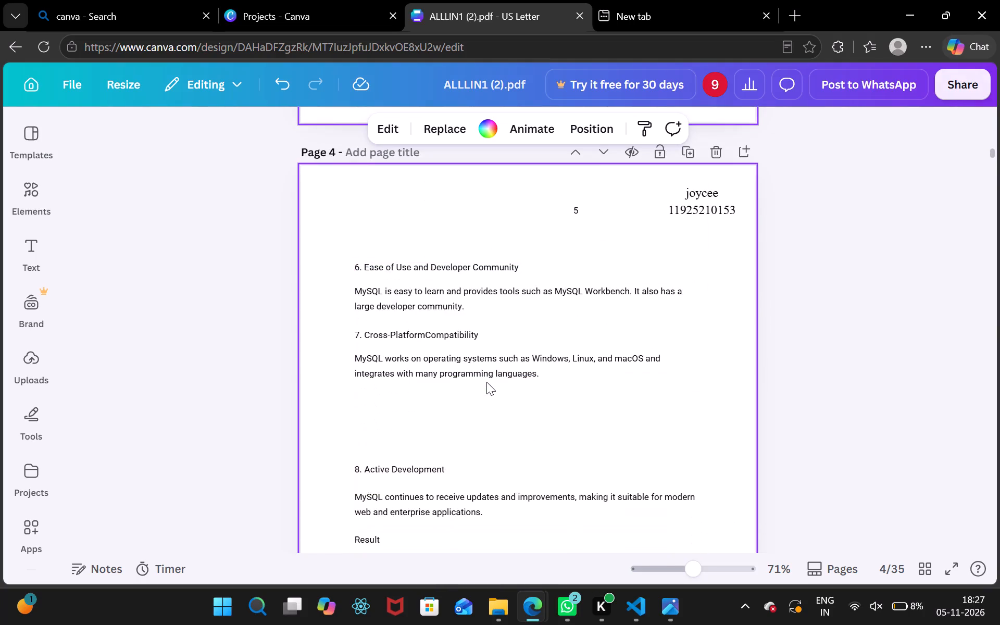
pyautogui.scroll(-5, 486, 382)
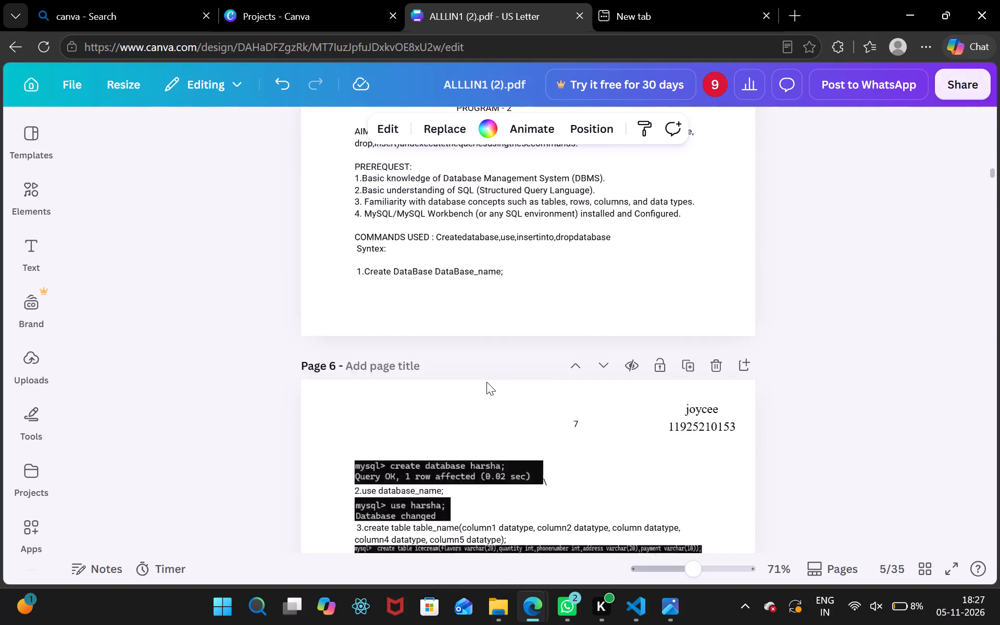
pyautogui.scroll(-2, 486, 382)
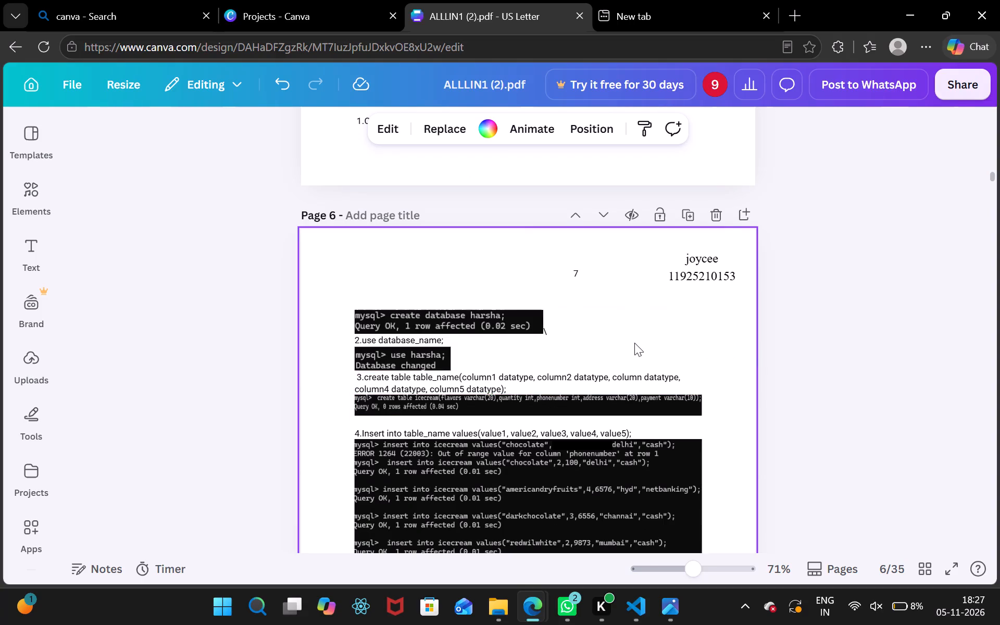
pyautogui.scroll(-4, 634, 343)
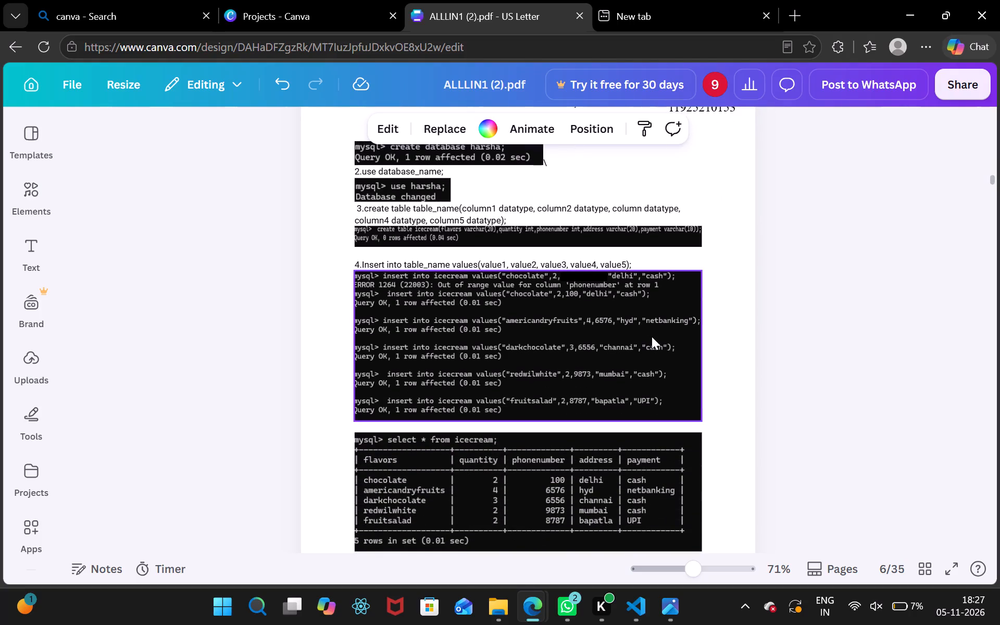
pyautogui.scroll(-1, 652, 336)
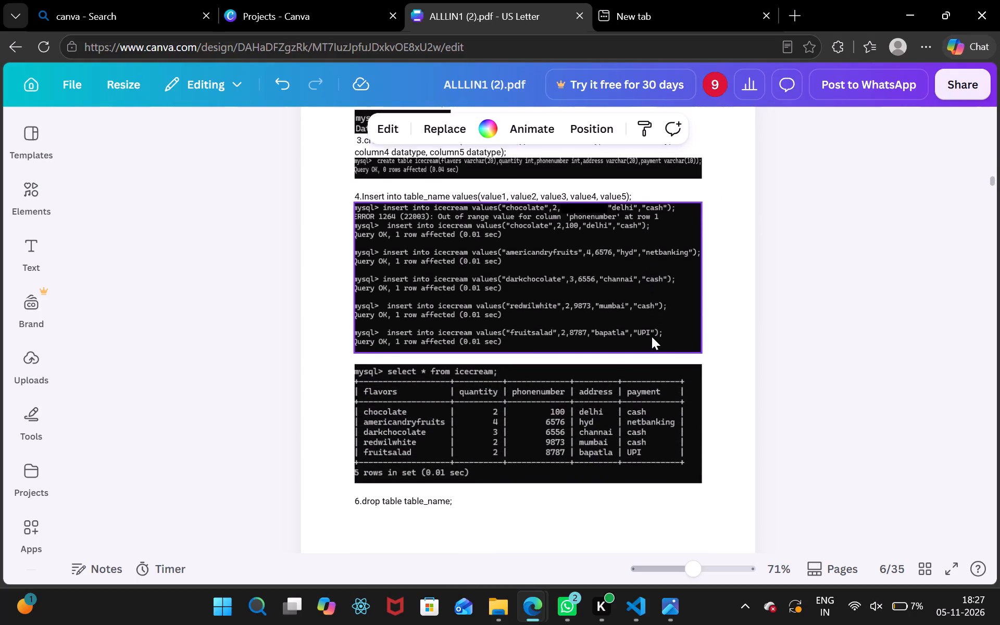
pyautogui.scroll(-1, 652, 336)
pyautogui.scroll(3, 652, 336)
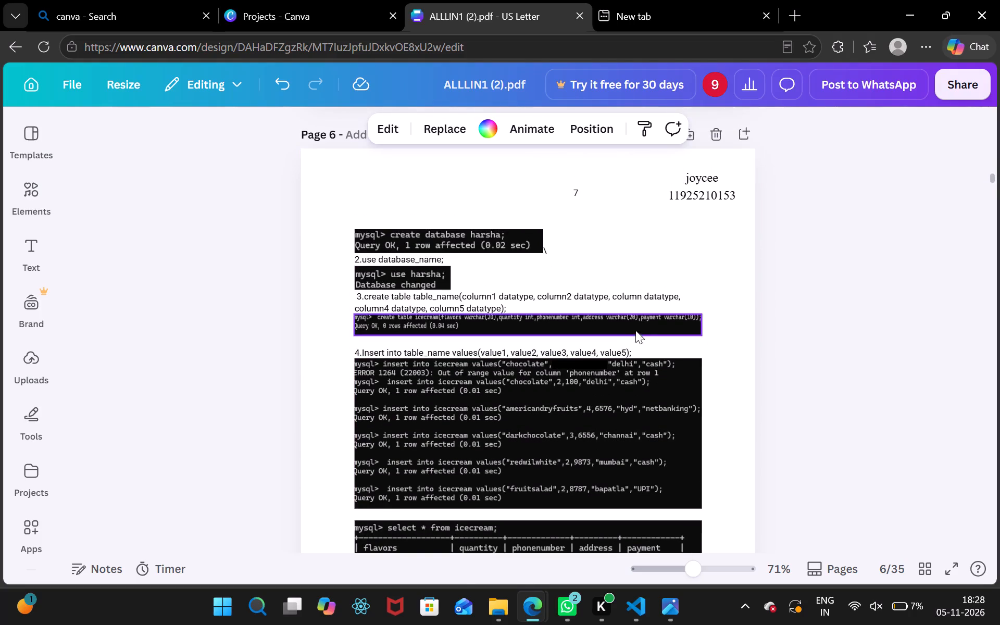
# Select the create-database command screenshot at the top of page 6.
pyautogui.click(507, 247)
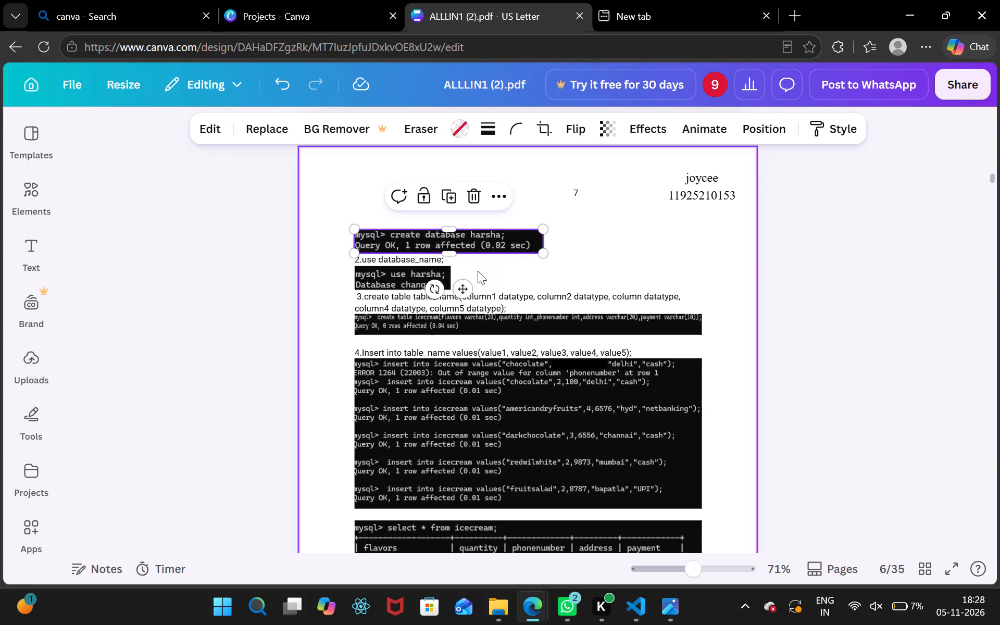
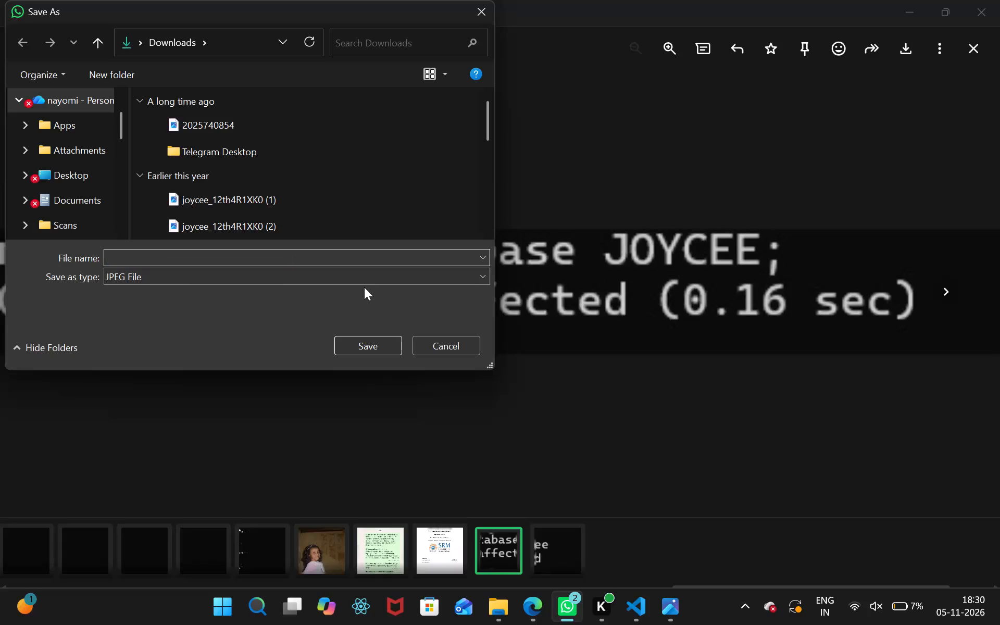
# Name the create-database output image jjj for saving as a JPEG file in the Downloads folder.
pyautogui.write('jjj')
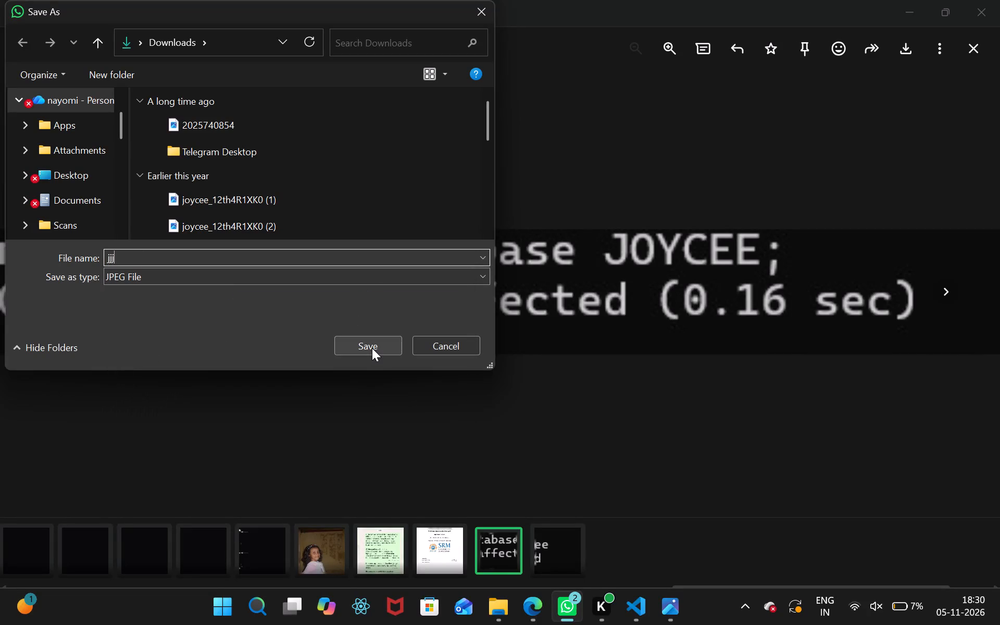
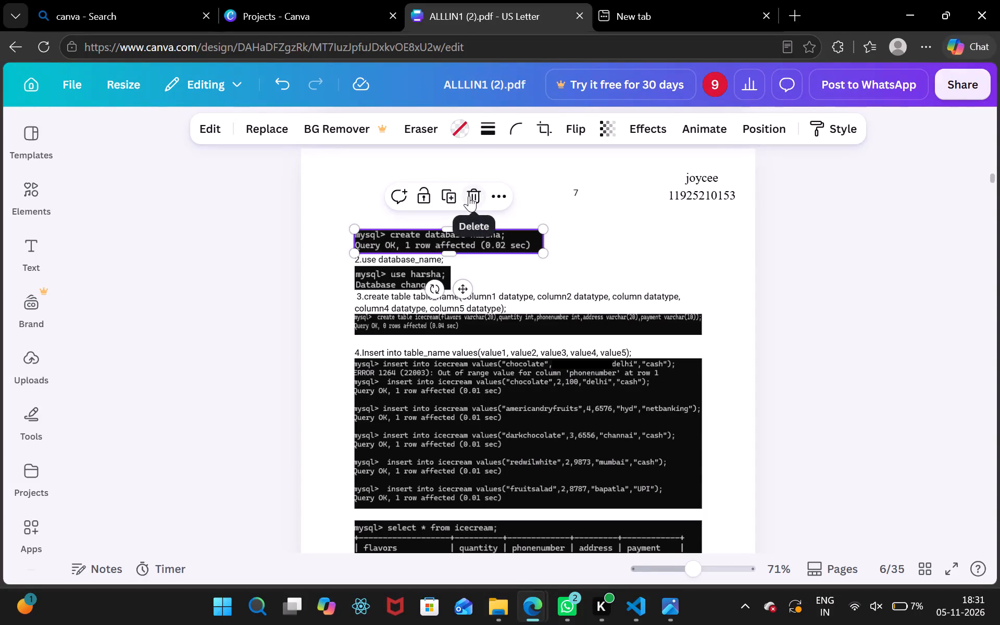
# Delete the create-database output image from its frame on page 6, keeping the frame.
pyautogui.click(469, 196)
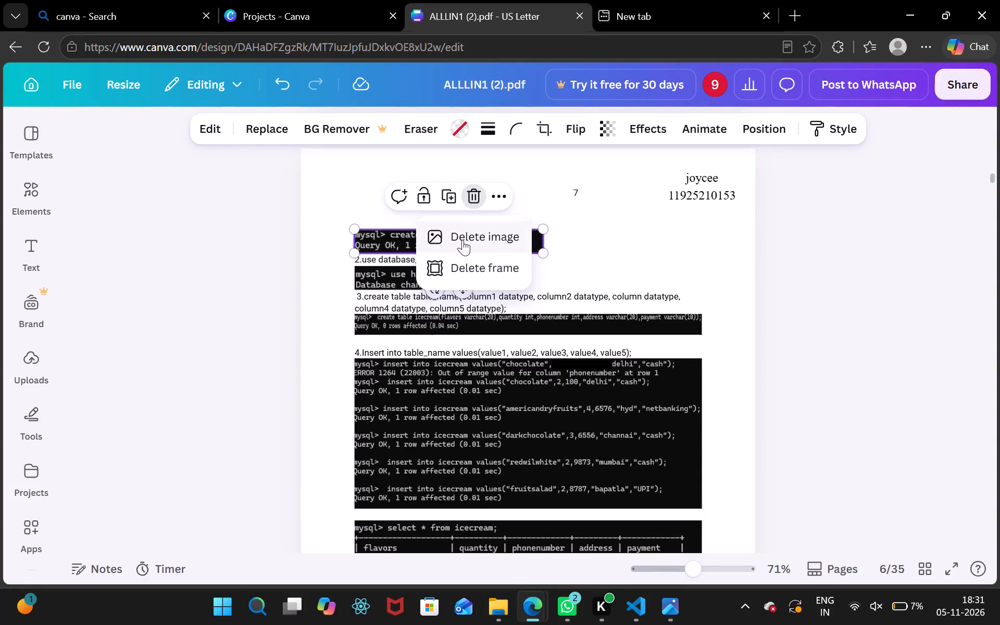
pyautogui.click(463, 240)
pyautogui.click(448, 240)
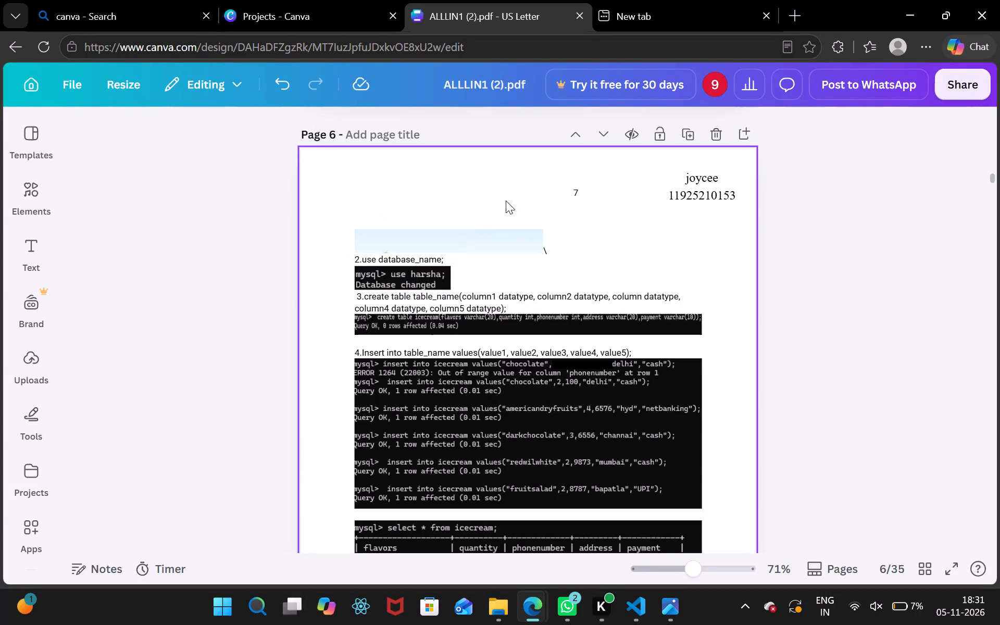
# Open the additional options for the empty frame above "2.use database_name;" on page 6 and dismiss the low-battery alert.
pyautogui.click(470, 231)
pyautogui.click(498, 195)
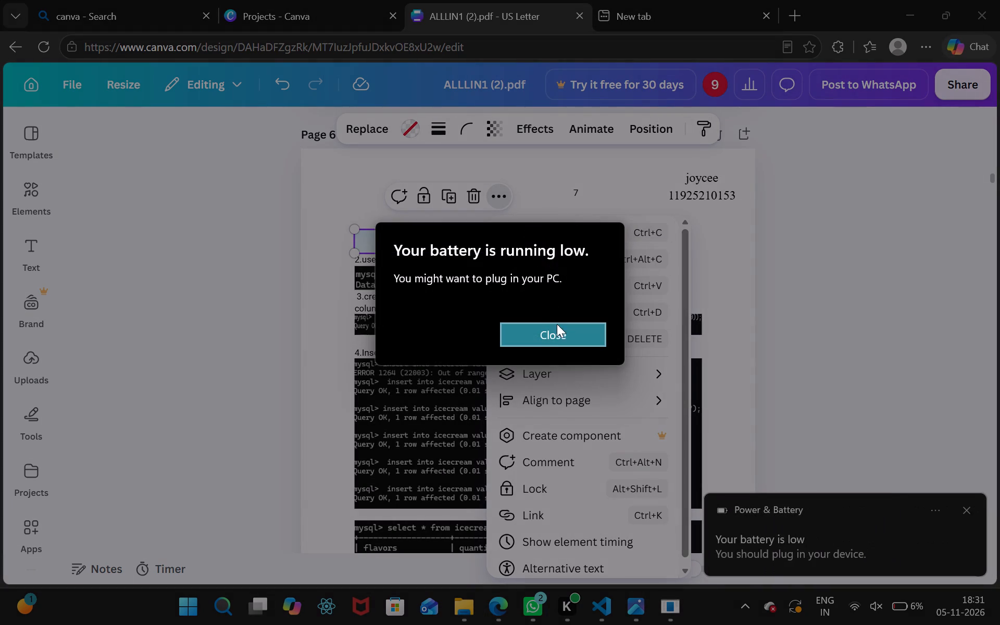
pyautogui.click(557, 333)
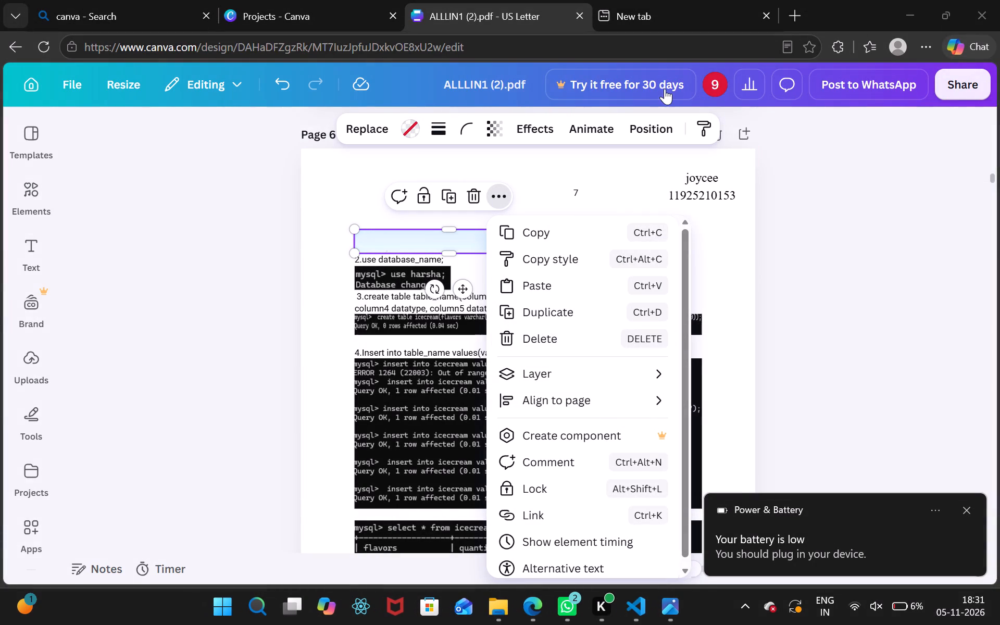
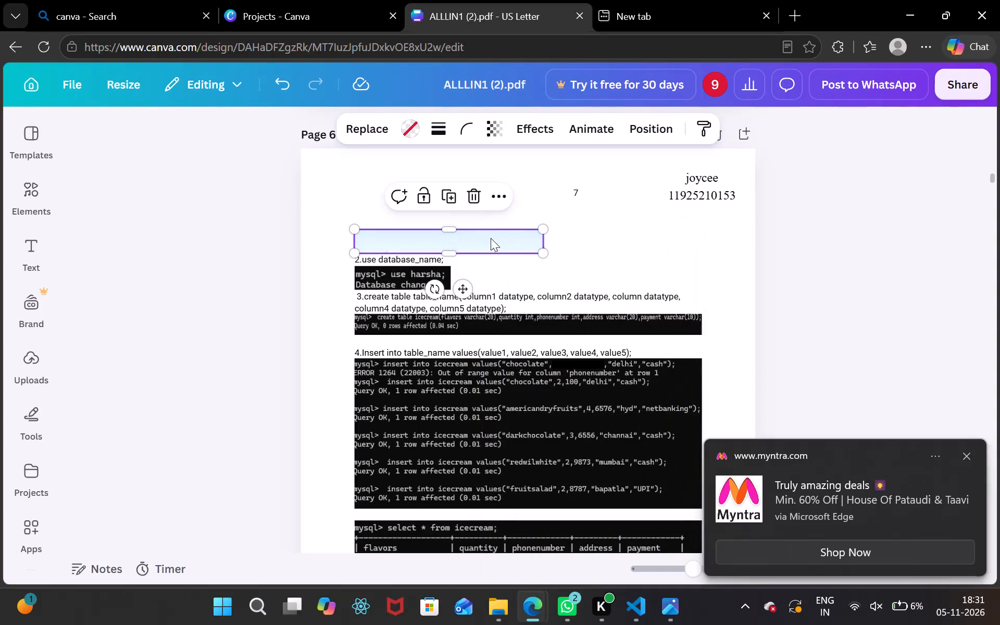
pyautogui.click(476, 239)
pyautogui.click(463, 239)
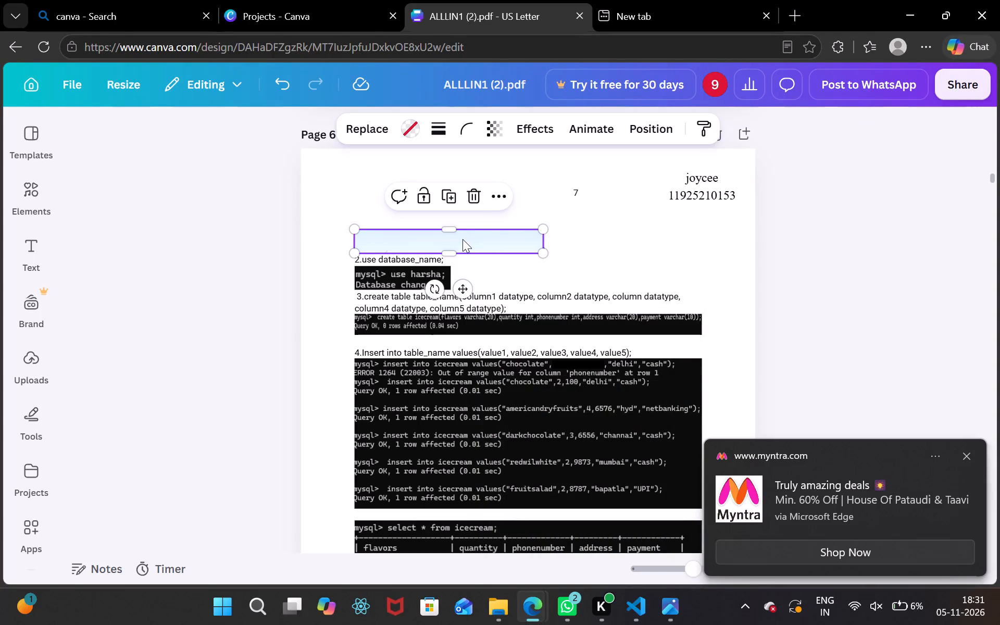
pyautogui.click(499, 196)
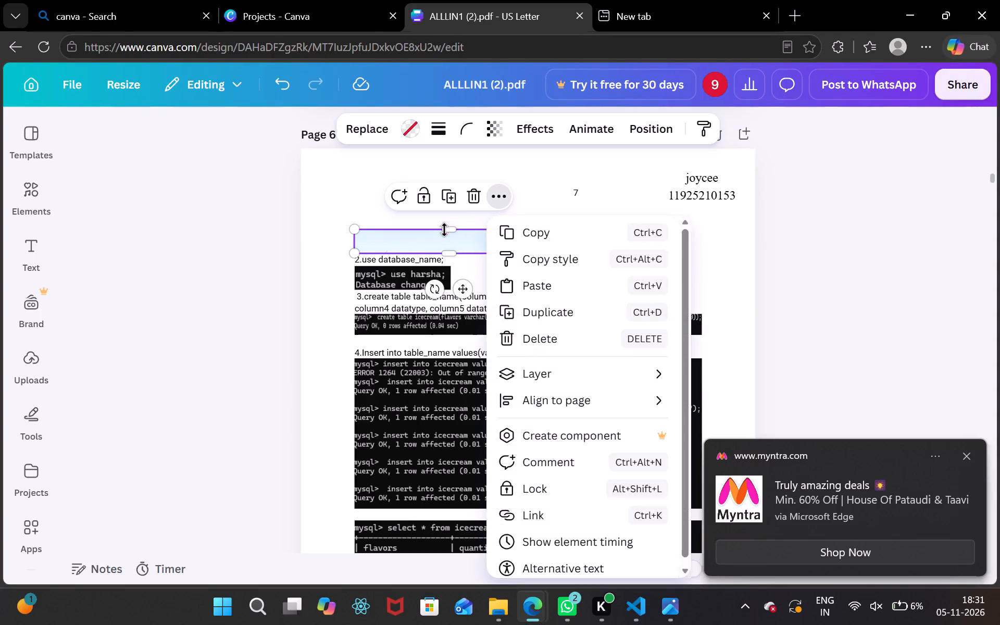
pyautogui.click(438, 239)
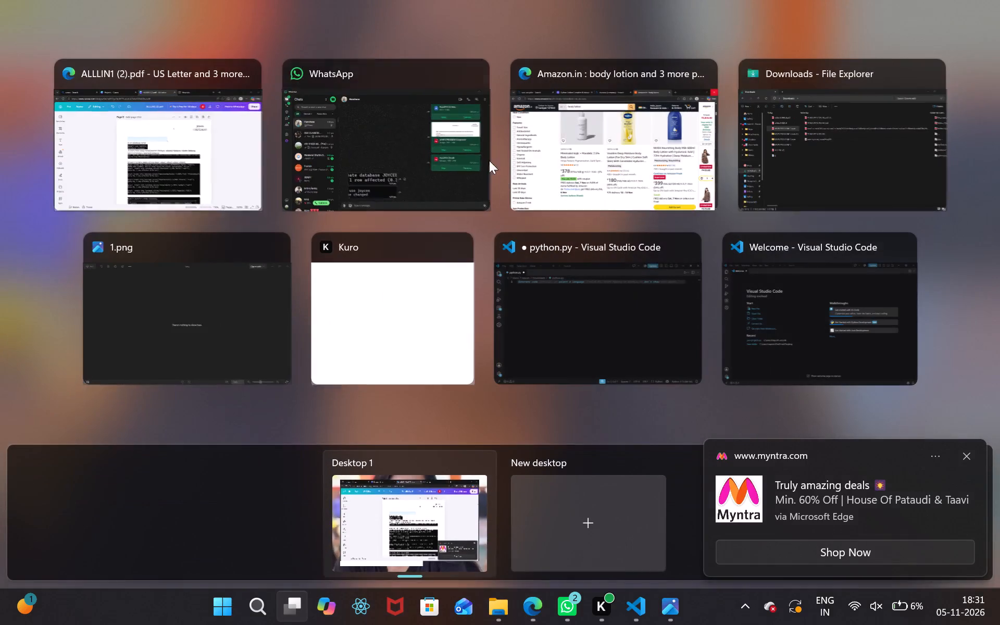
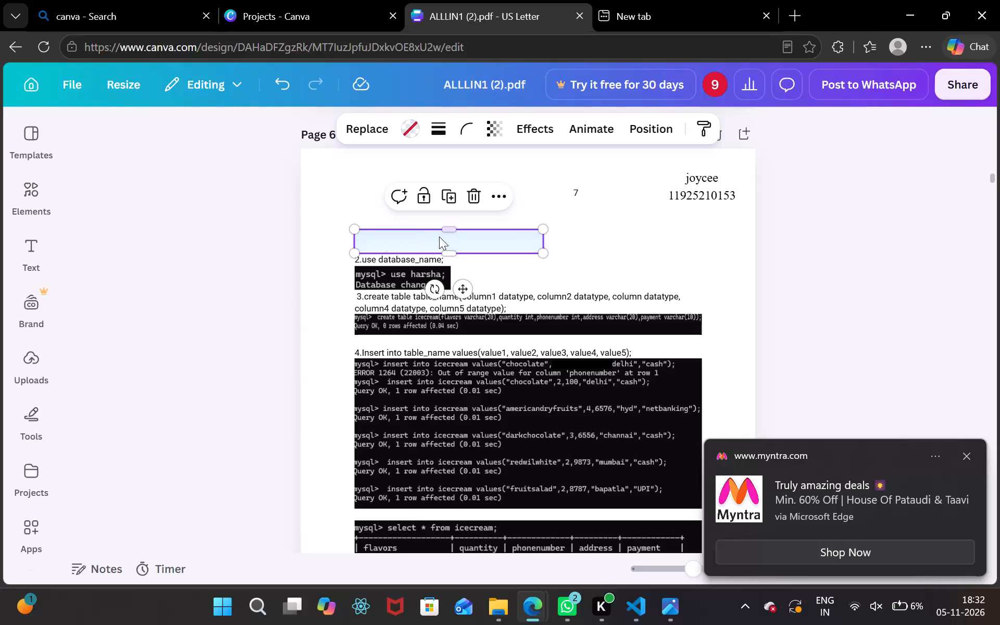
# Paste the copied create-database screenshot onto page 6 and fit it into the empty frame above "2.use database_name;".
pyautogui.hotkey('ctrl', 'v')
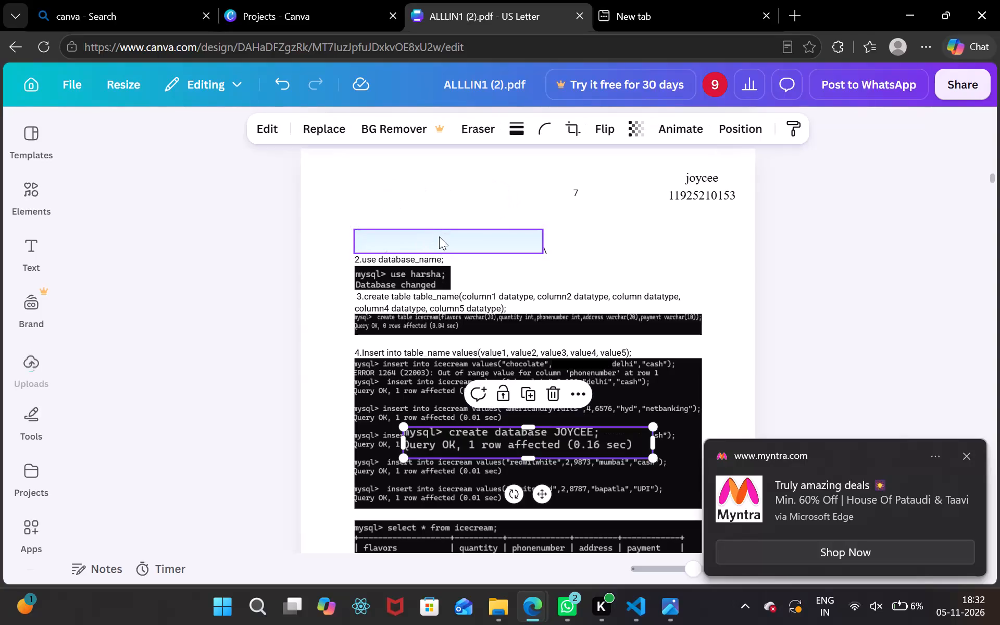
pyautogui.moveTo(547, 440); pyautogui.dragTo(515, 374)
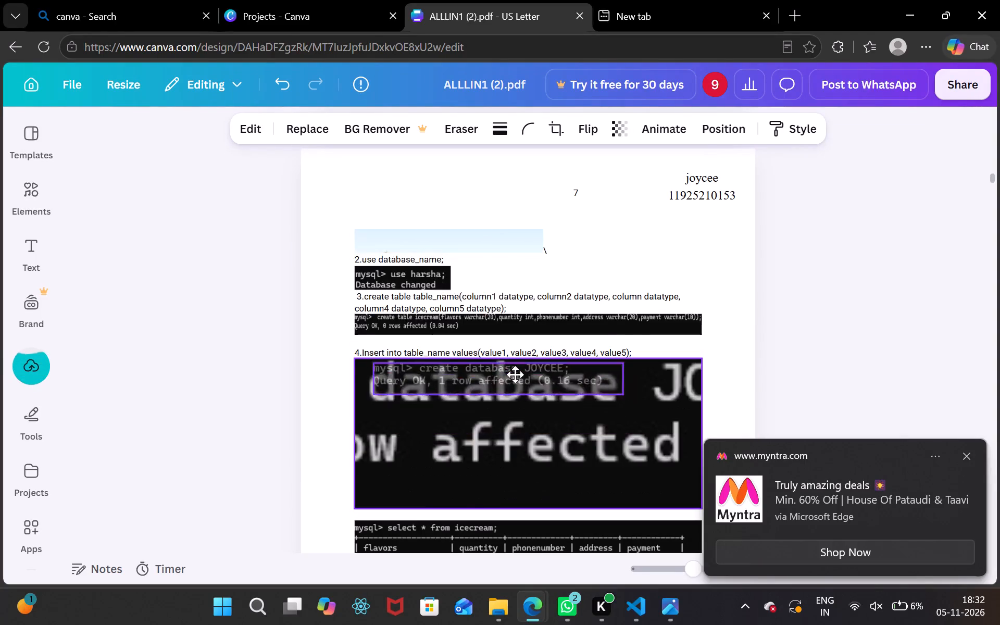
pyautogui.moveTo(515, 374); pyautogui.dragTo(462, 235)
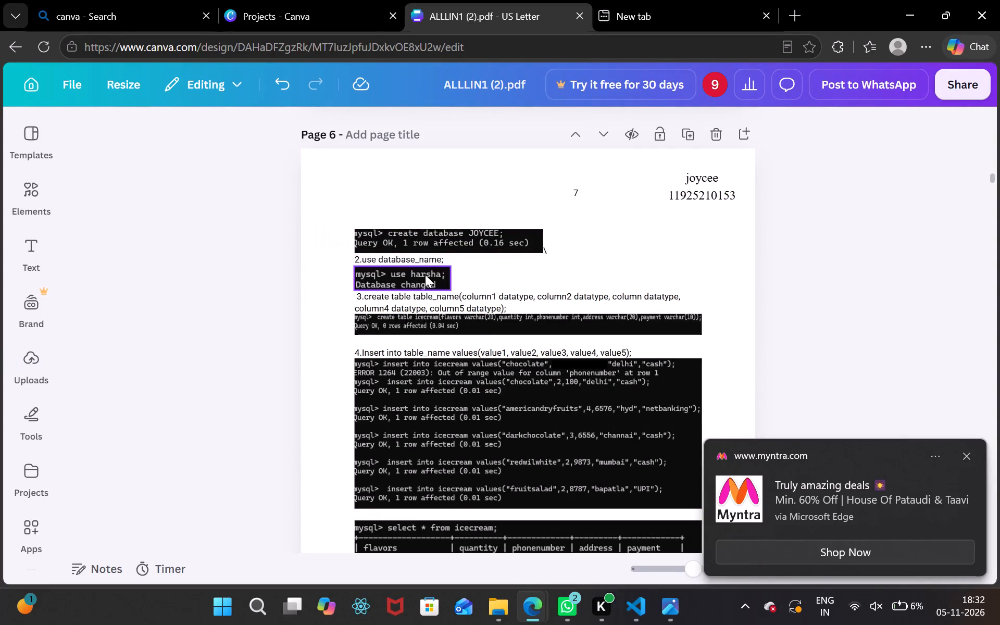
# Select the "use harsha;" screenshot under "2.use database_name;" on page 6.
pyautogui.click(425, 274)
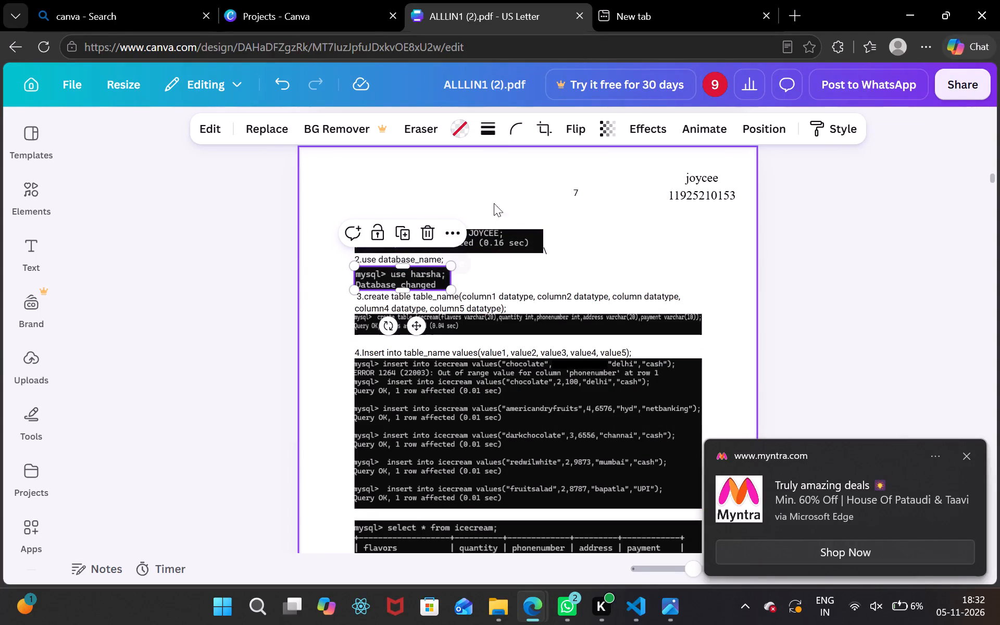
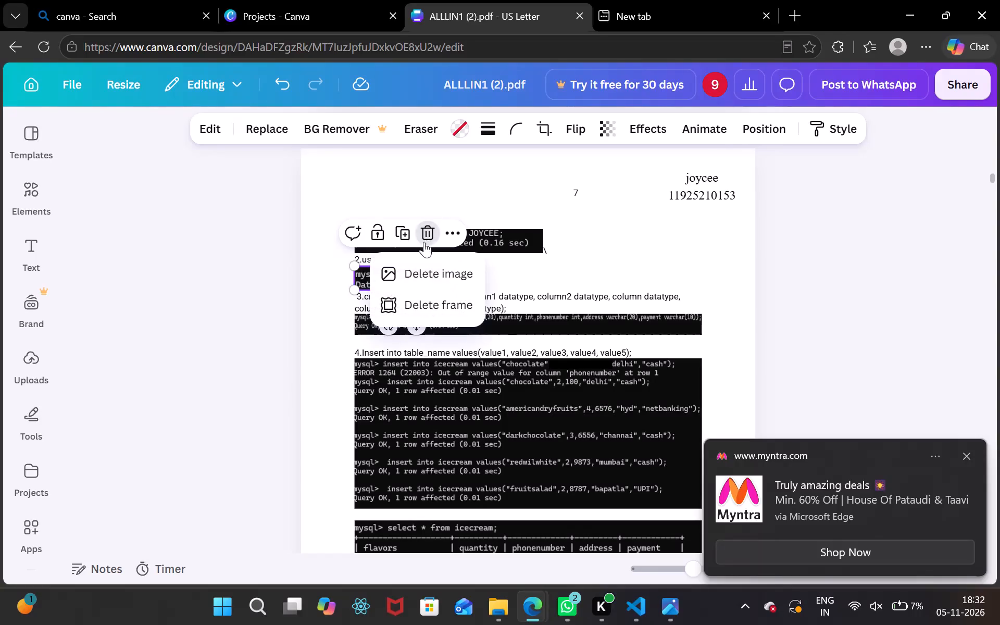
# Replace the selected image under "2.use database_name;" with the copied use-database screenshot, cropped narrower and fitted into the emptied frame.
pyautogui.click(423, 268)
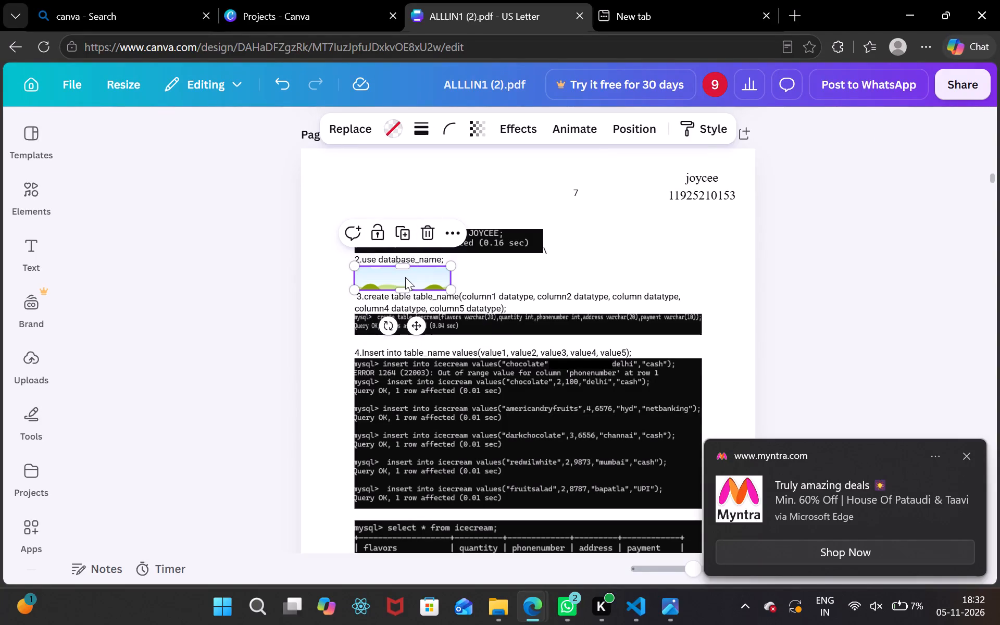
pyautogui.hotkey('ctrl', 'v')
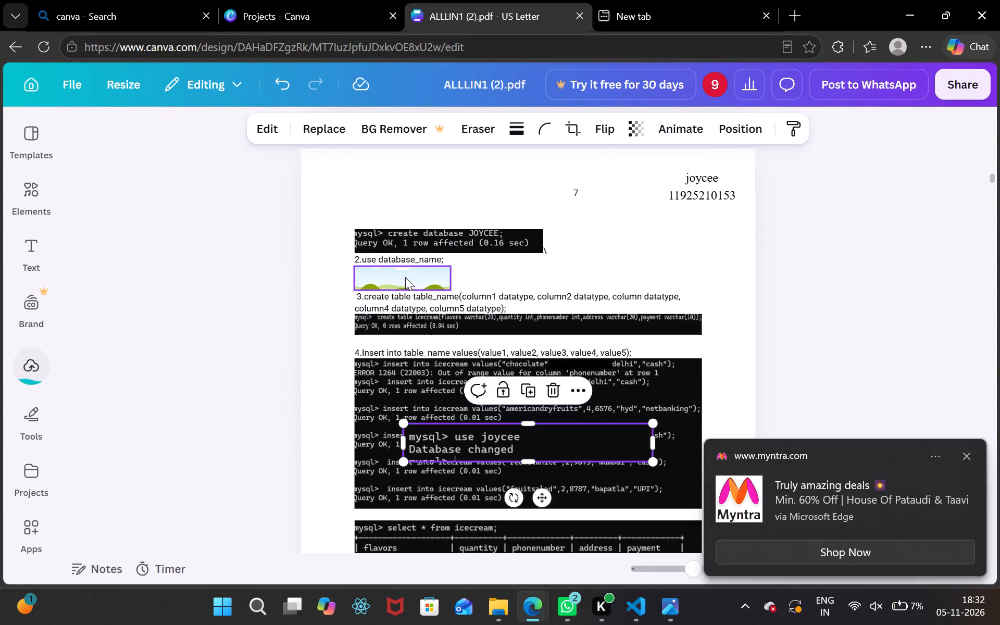
pyautogui.moveTo(547, 447); pyautogui.dragTo(461, 281)
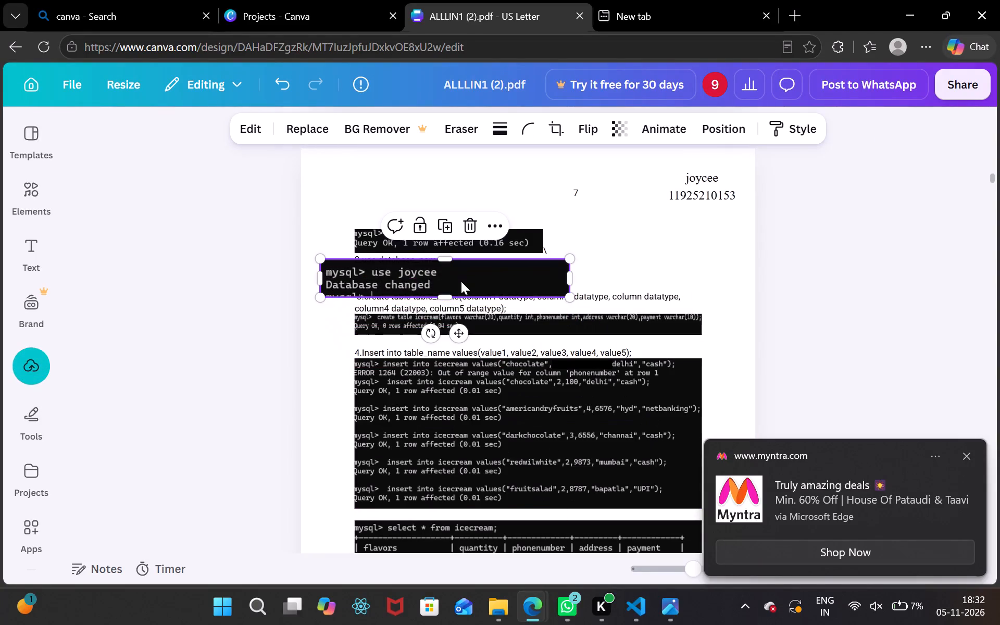
pyautogui.moveTo(569, 288); pyautogui.dragTo(489, 261)
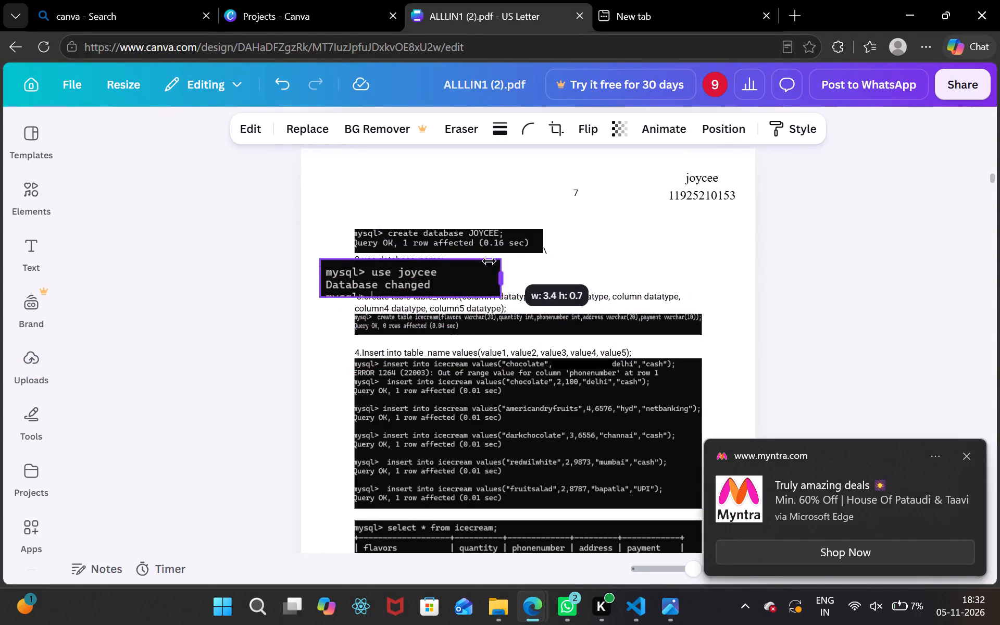
pyautogui.moveTo(489, 261); pyautogui.dragTo(481, 263)
pyautogui.moveTo(419, 271); pyautogui.dragTo(439, 268)
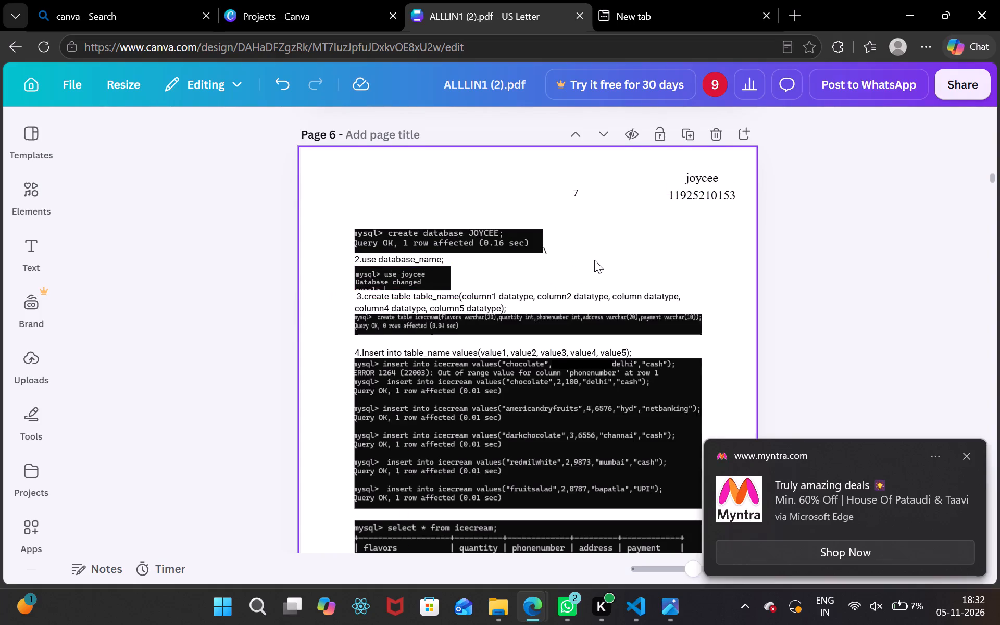
# Dismiss the shopping notification and look through the rest of page 6 to page 8, checking the SQL command screenshots.
pyautogui.scroll(-1, 594, 260)
pyautogui.click(970, 453)
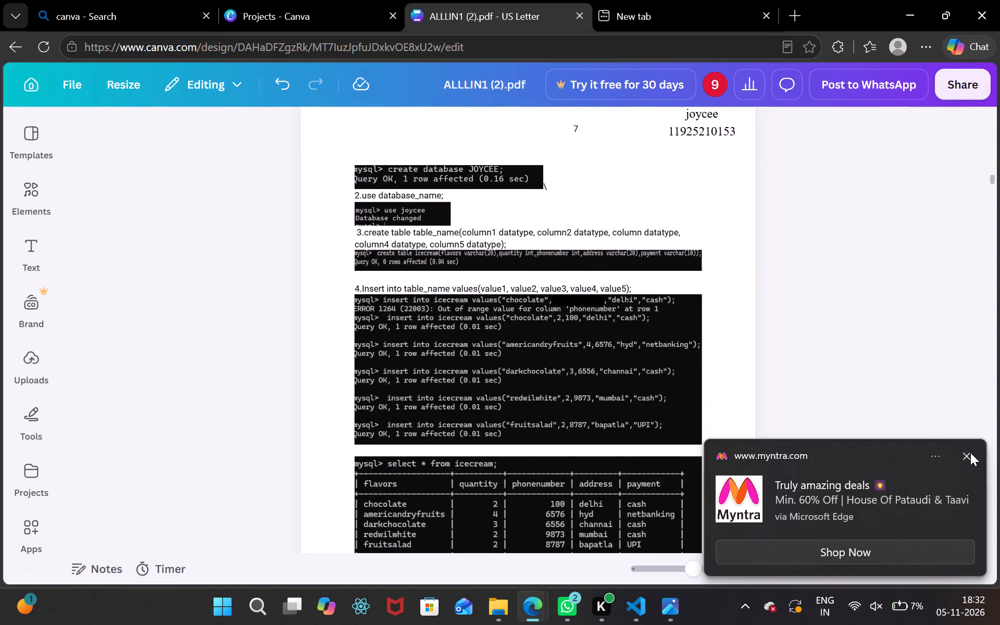
pyautogui.scroll(-1, 616, 444)
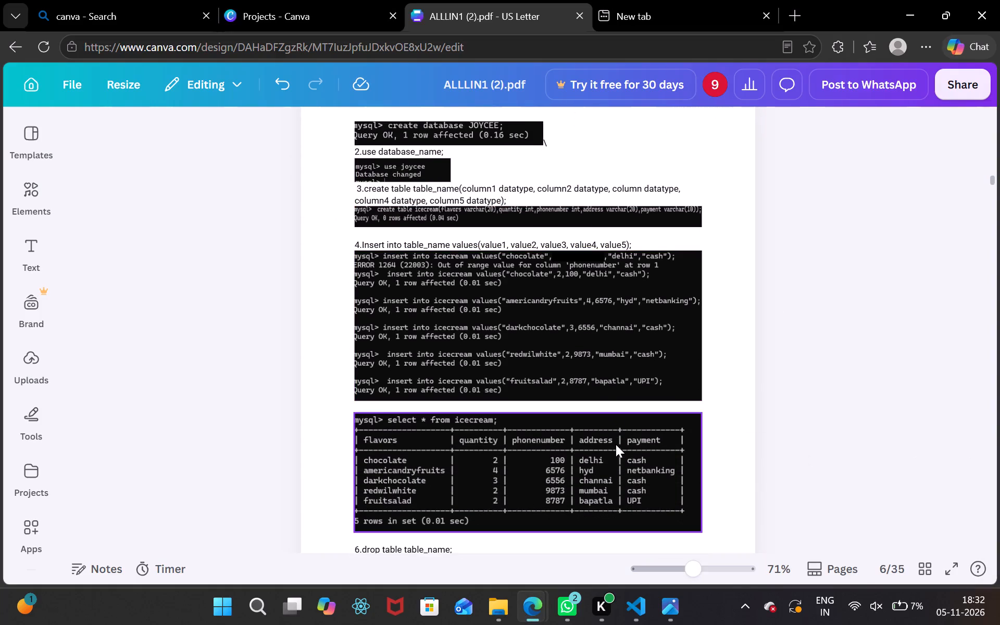
pyautogui.scroll(-3, 616, 444)
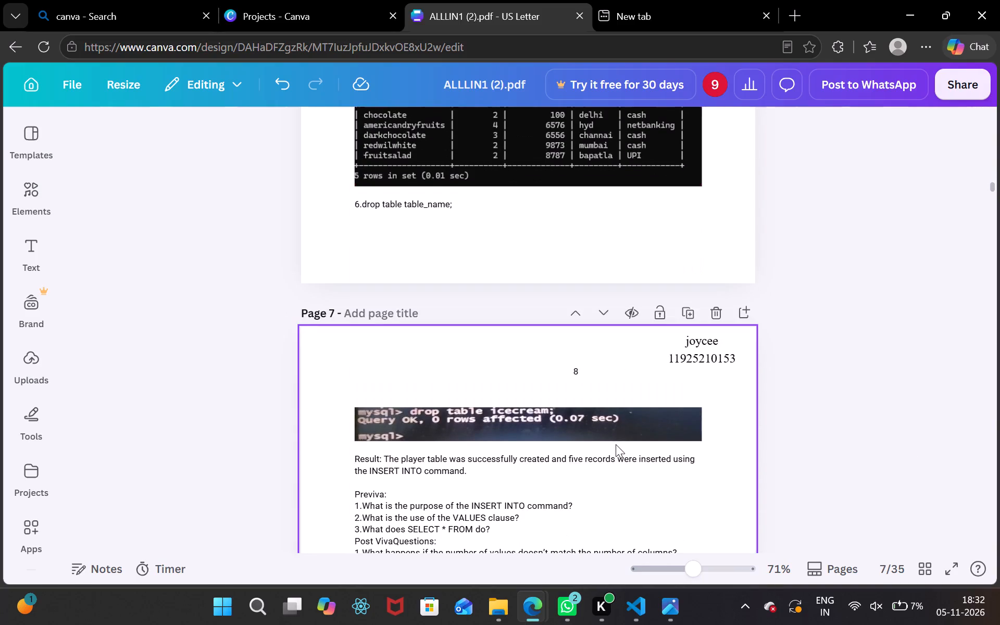
pyautogui.scroll(-4, 616, 444)
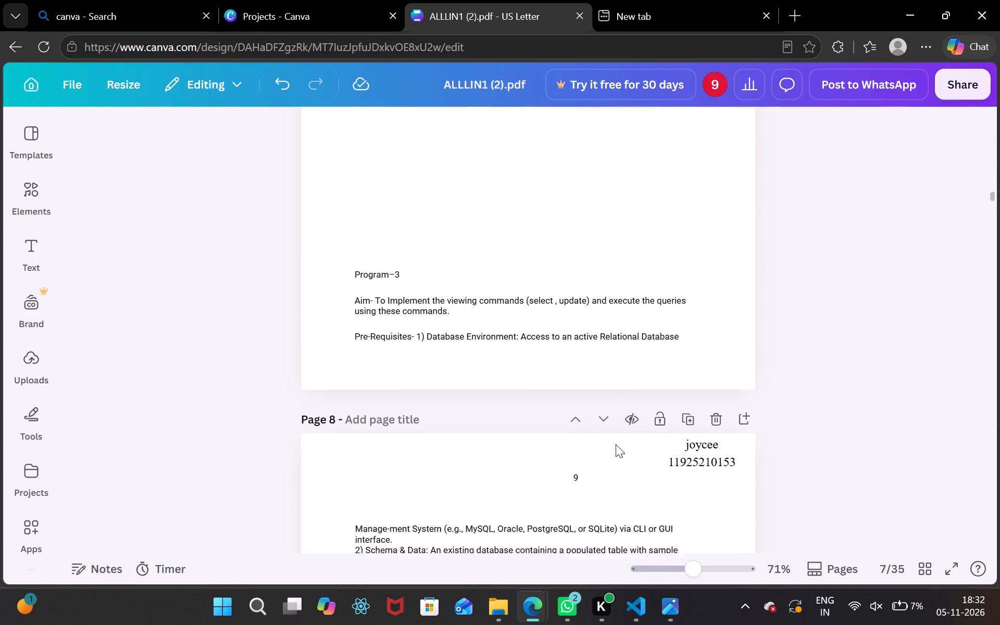
pyautogui.scroll(-3, 616, 444)
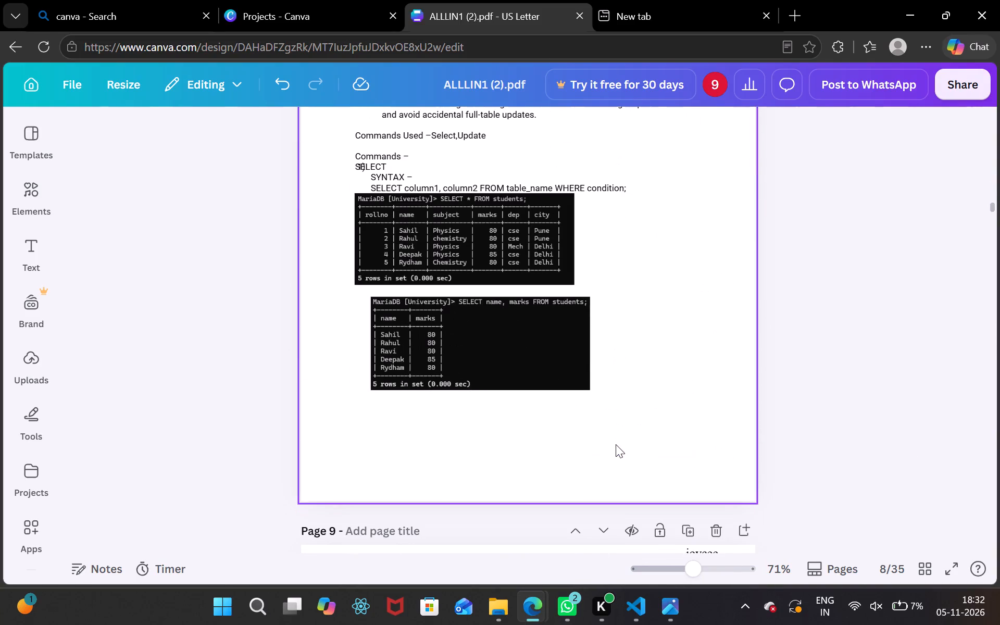
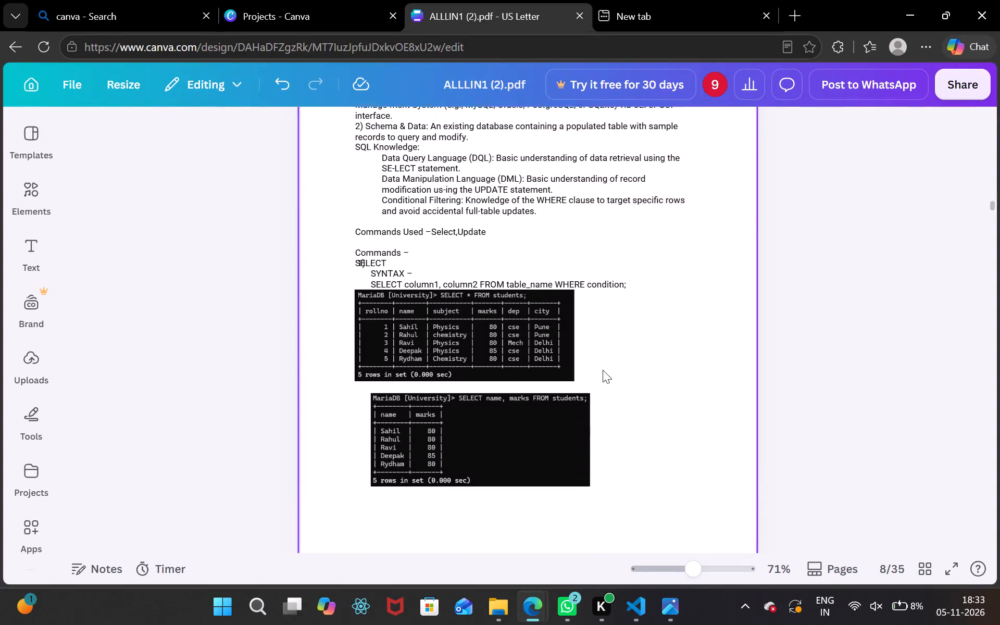
# Look back through pages 8 to 3, and forward to page 11, checking the student headers and SQL command screenshots.
pyautogui.scroll(10, 603, 370)
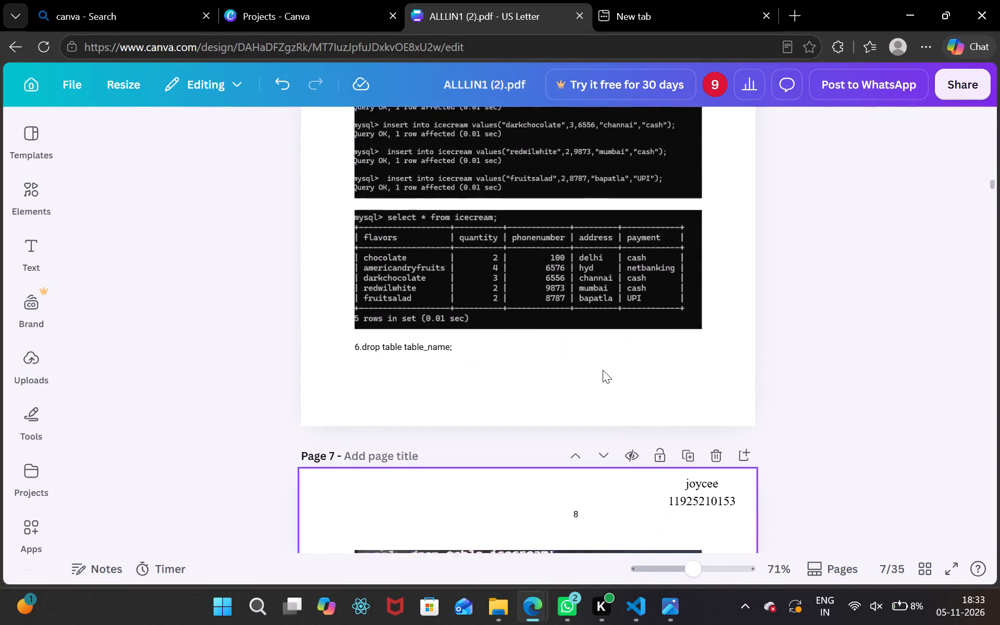
pyautogui.scroll(14, 603, 370)
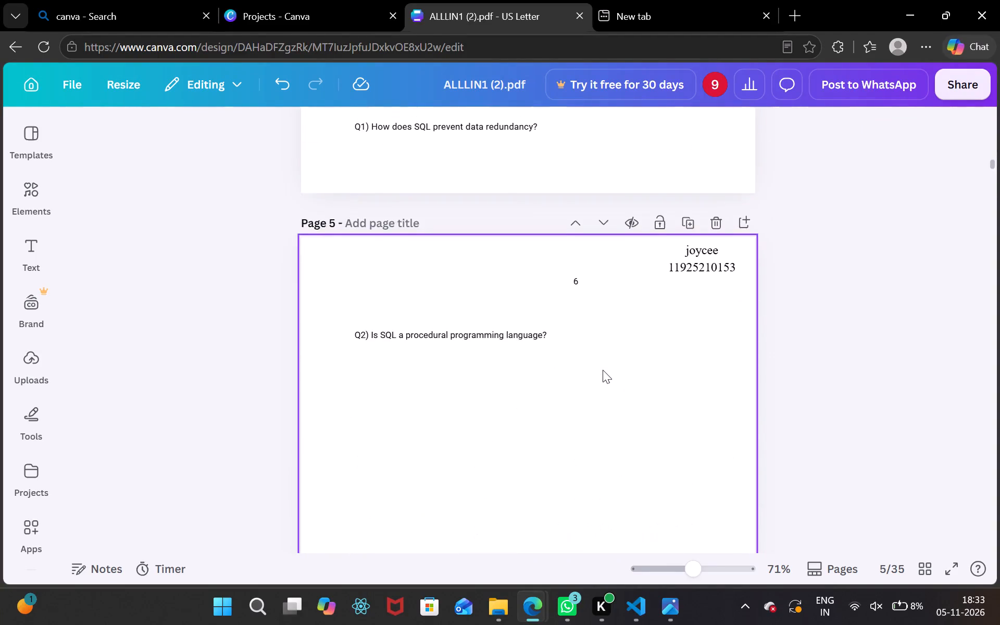
pyautogui.scroll(4, 603, 370)
pyautogui.scroll(-5, 603, 370)
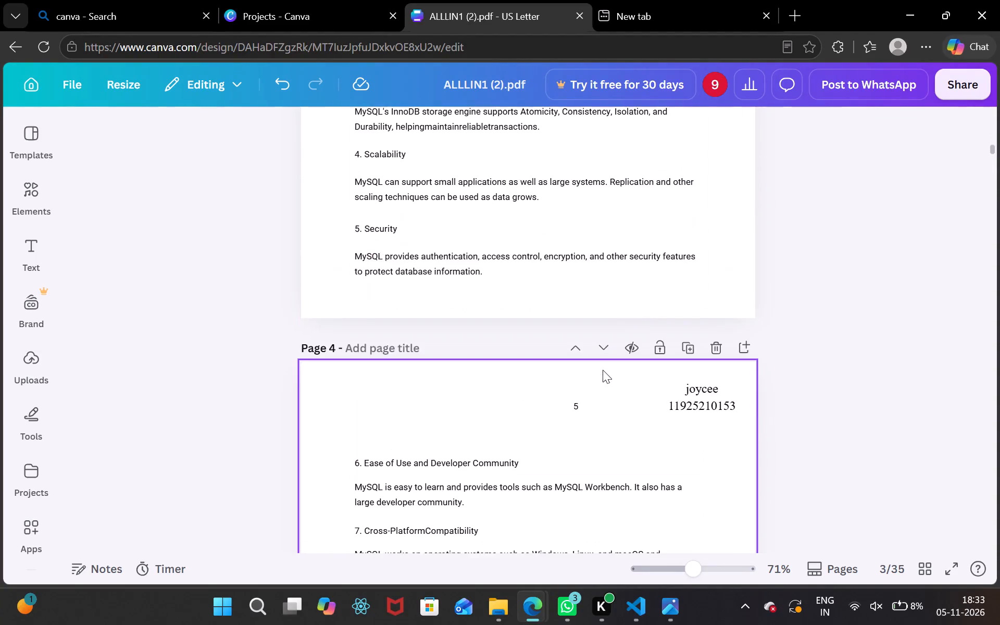
pyautogui.scroll(-11, 603, 370)
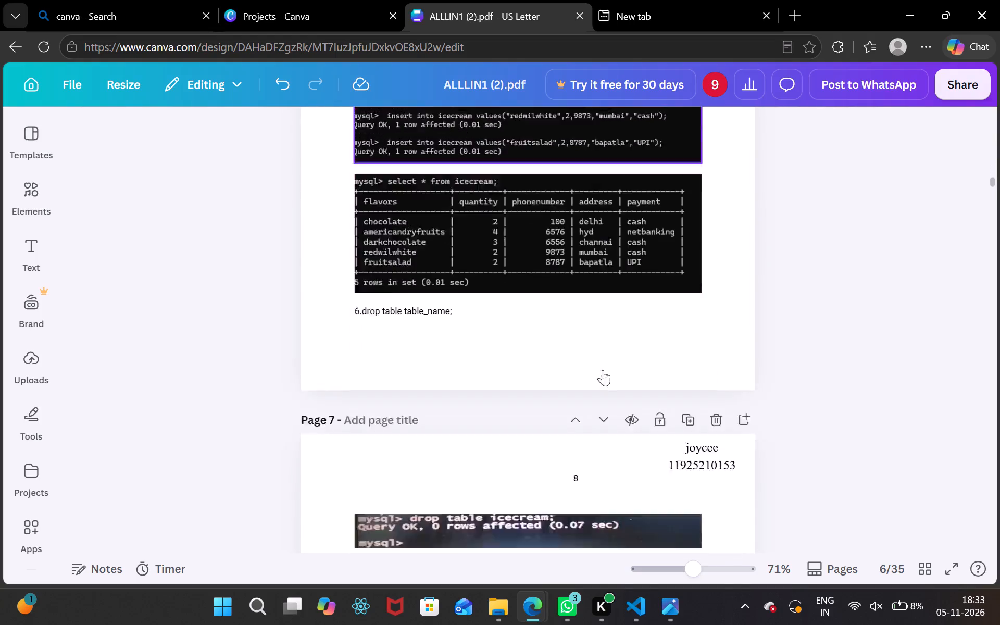
pyautogui.scroll(-11, 603, 370)
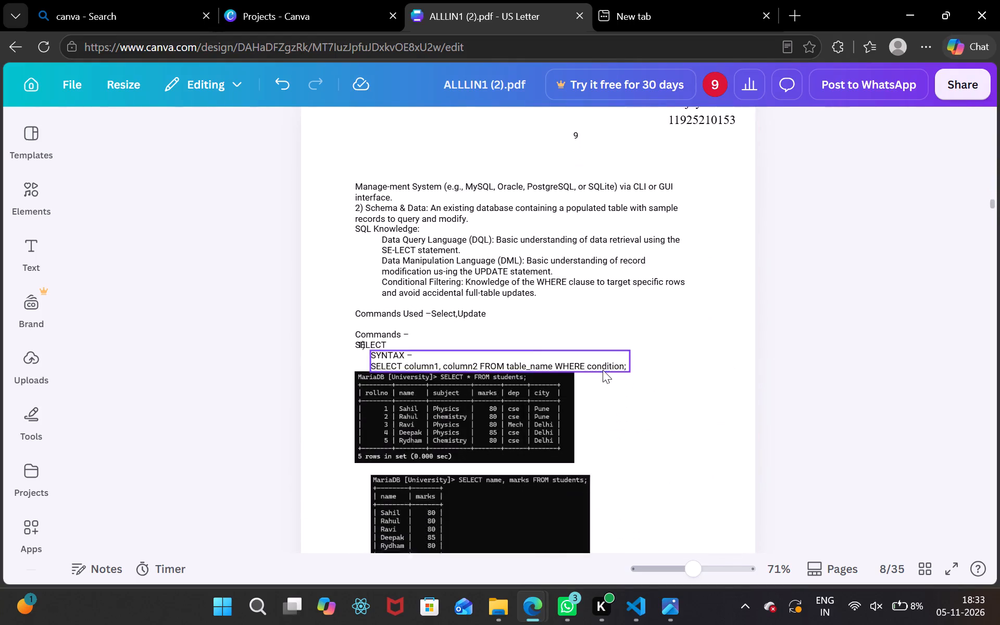
pyautogui.scroll(-11, 603, 370)
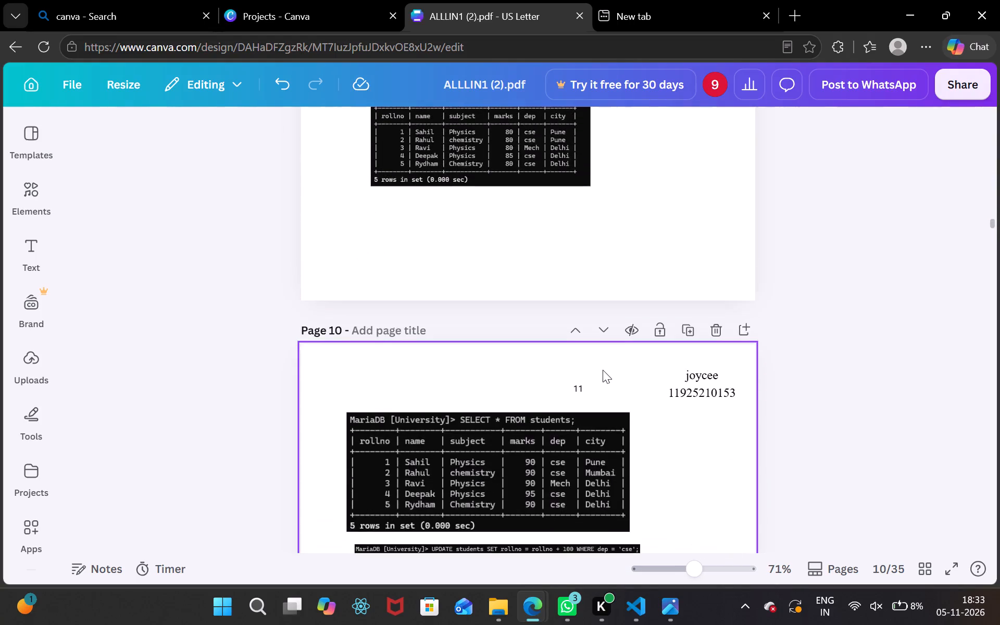
pyautogui.scroll(-8, 603, 370)
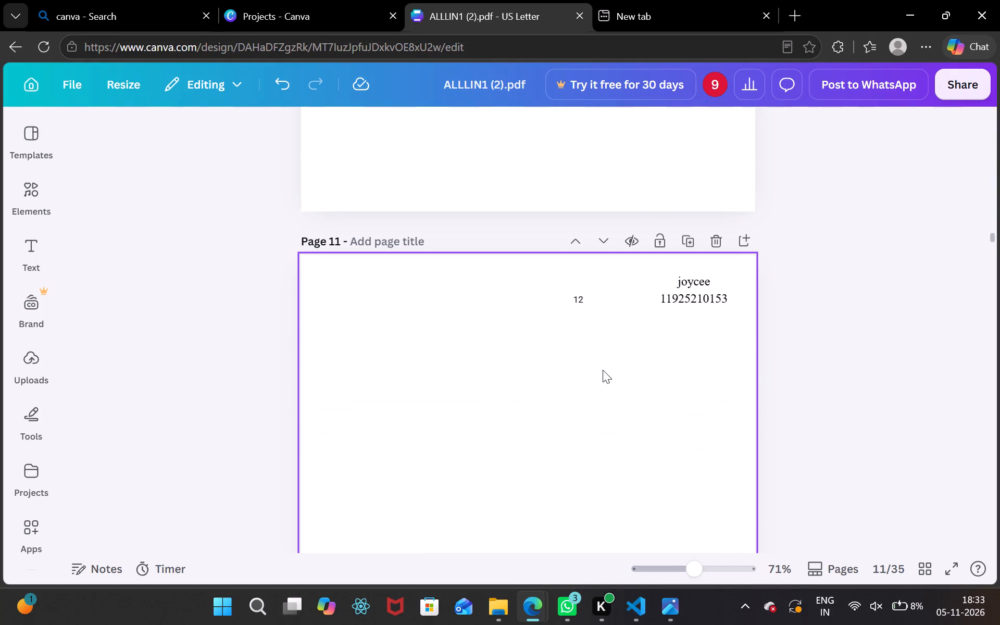
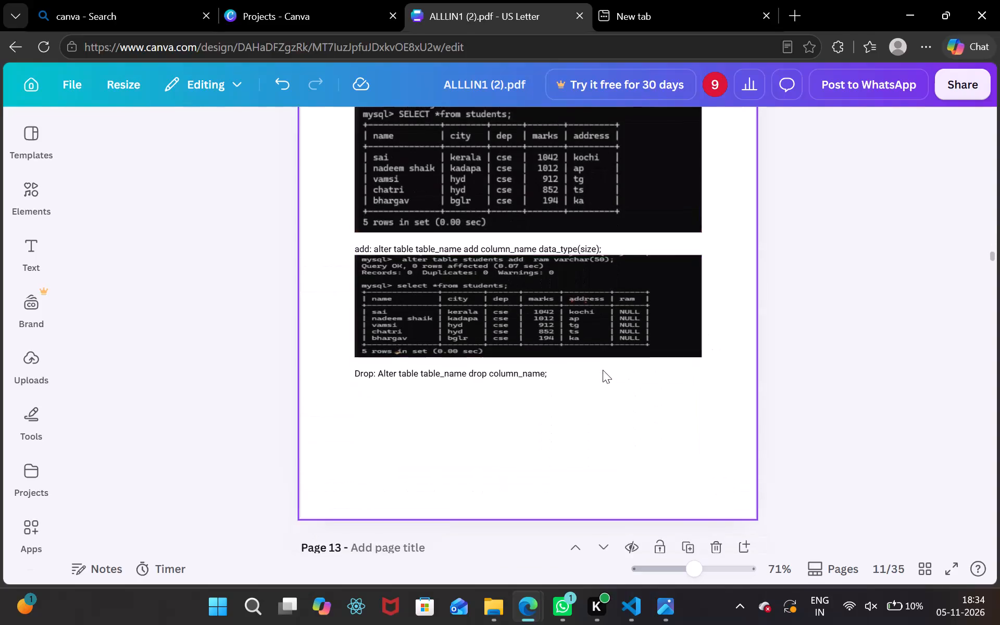
# Look through the lab record from page 11 to the last page, checking the SQL screenshots, student headers and program sections.
pyautogui.scroll(-1, 603, 370)
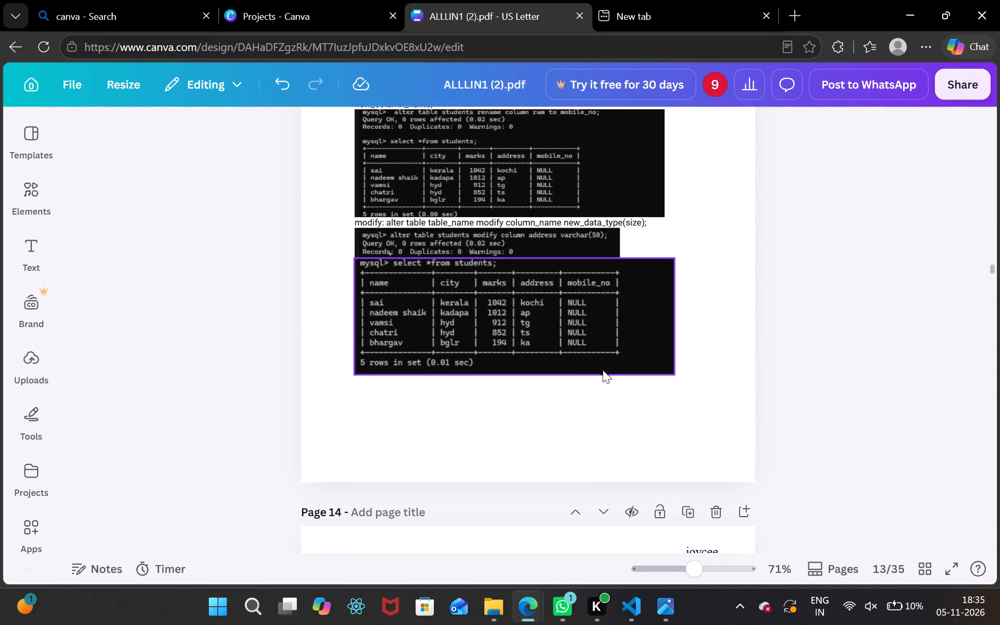
pyautogui.scroll(-1, 603, 370)
pyautogui.rightClick(603, 370)
pyautogui.scroll(-1, 603, 370)
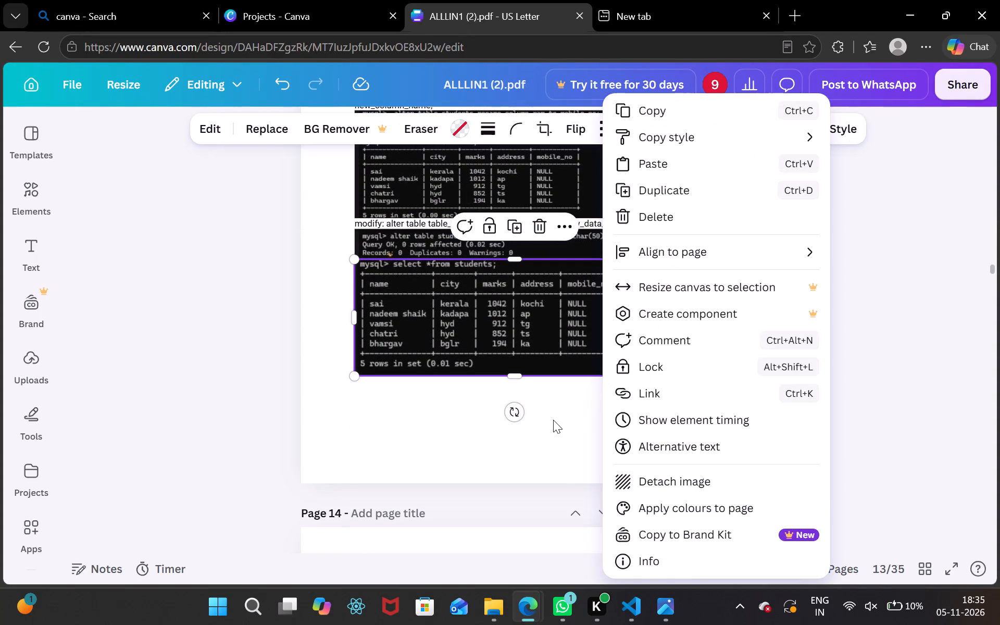
pyautogui.click(551, 422)
pyautogui.scroll(-2, 551, 422)
pyautogui.click(573, 416)
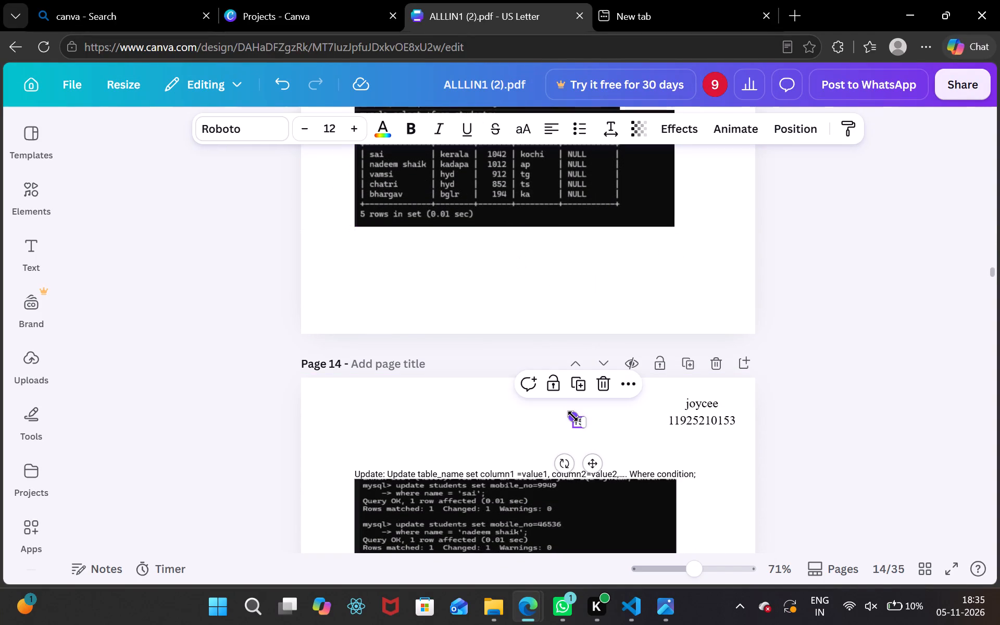
pyautogui.click(634, 432)
pyautogui.scroll(-3, 634, 432)
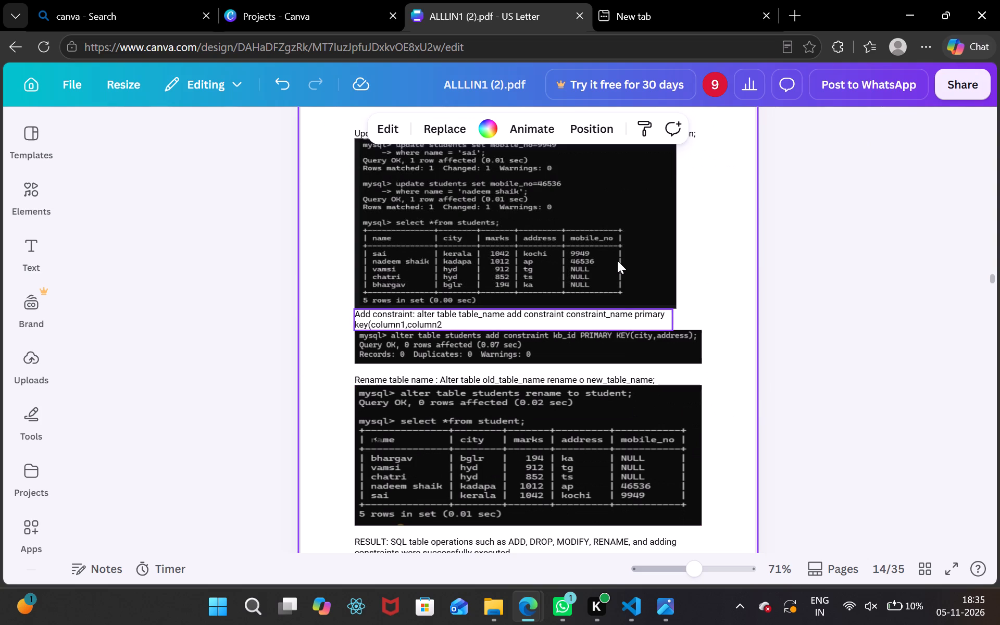
pyautogui.scroll(-2, 617, 260)
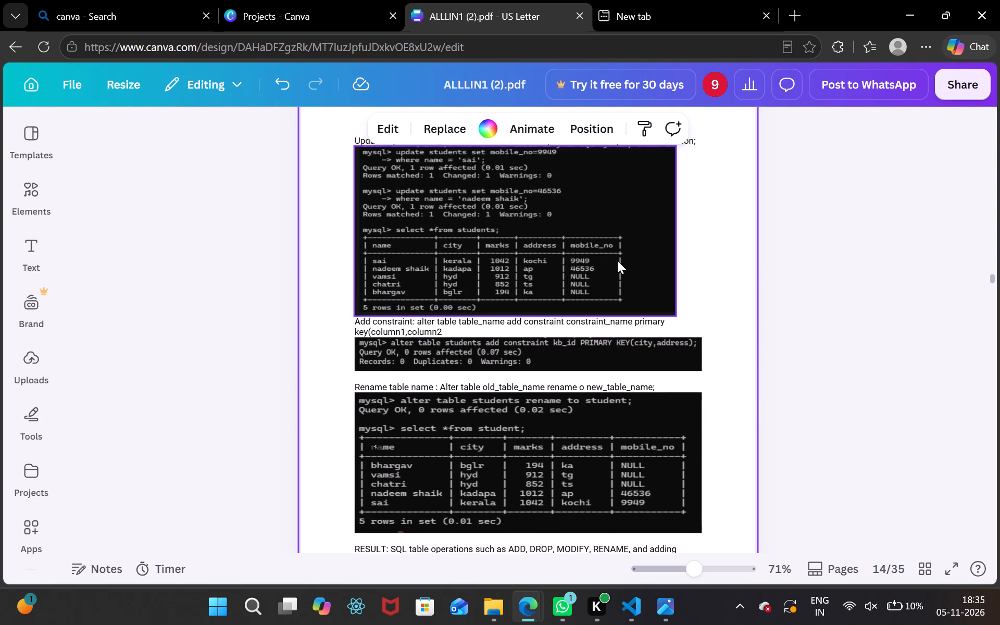
pyautogui.scroll(-1, 617, 260)
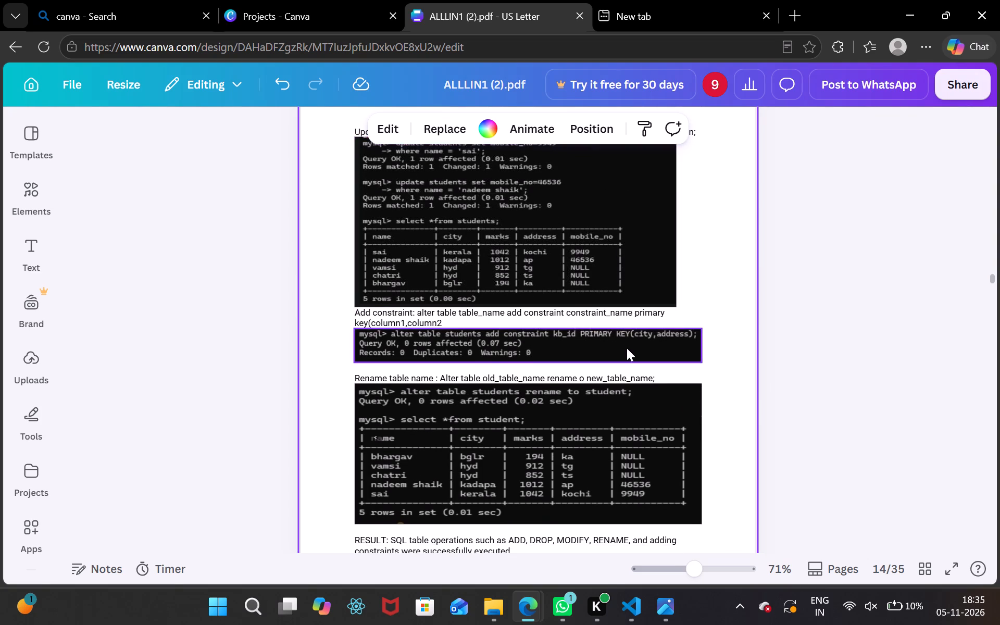
pyautogui.scroll(-4, 627, 348)
pyautogui.scroll(-2, 706, 331)
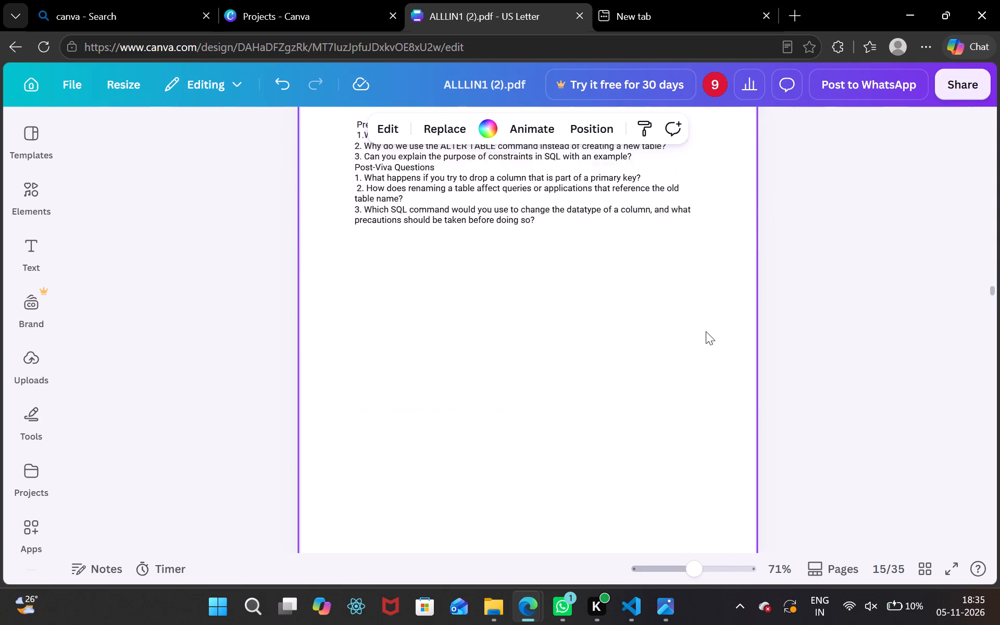
pyautogui.scroll(-8, 706, 331)
pyautogui.scroll(-13, 706, 331)
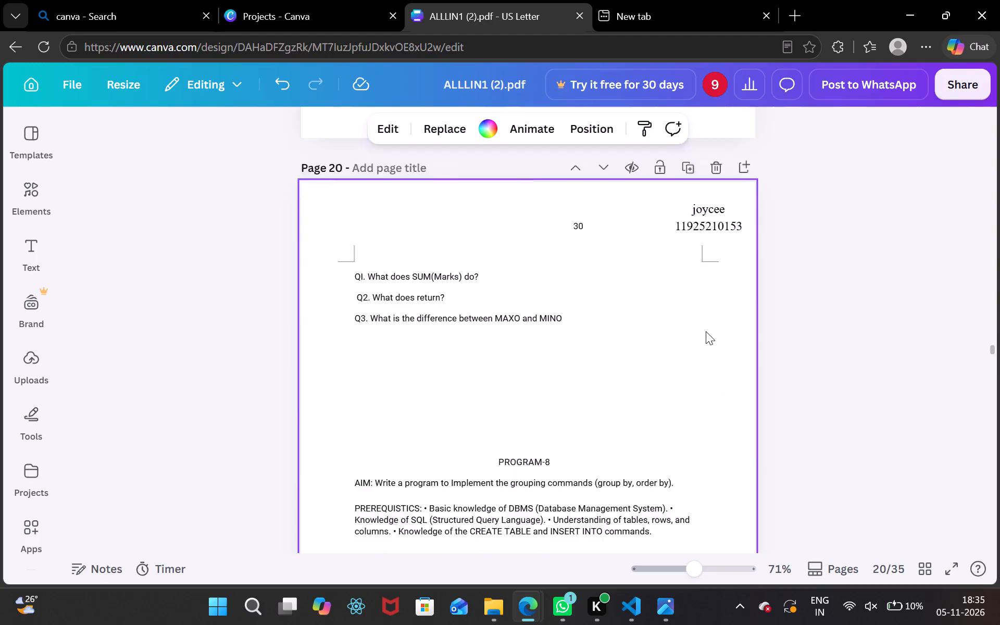
pyautogui.scroll(-20, 706, 331)
pyautogui.scroll(-12, 706, 331)
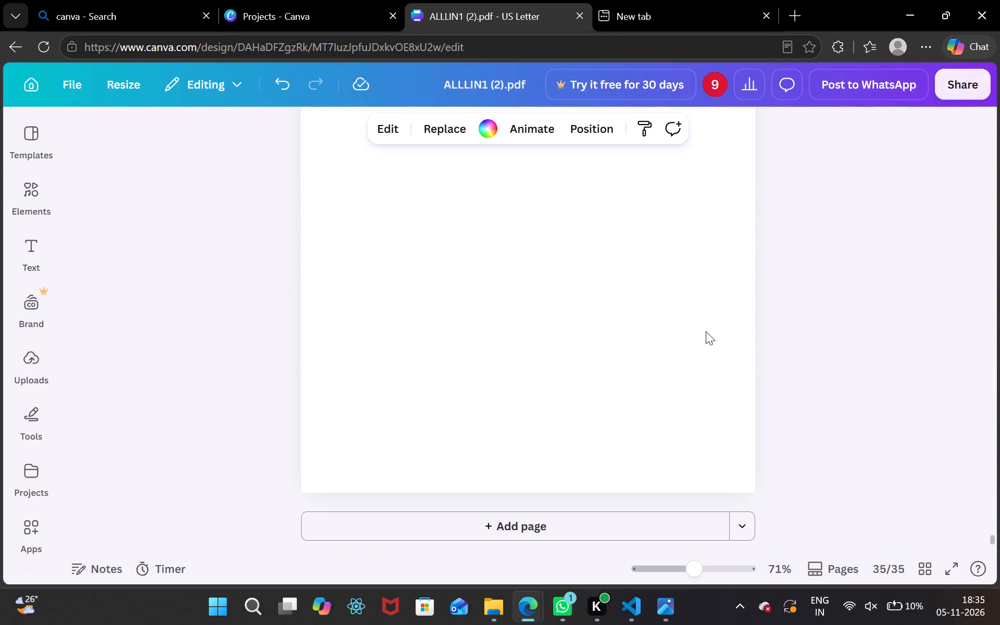
# Look back to the record's first pages and forward again to page 12, checking the headers, program headings and screenshots.
pyautogui.scroll(20, 777, 280)
pyautogui.scroll(20, 777, 280)
pyautogui.scroll(4, 777, 280)
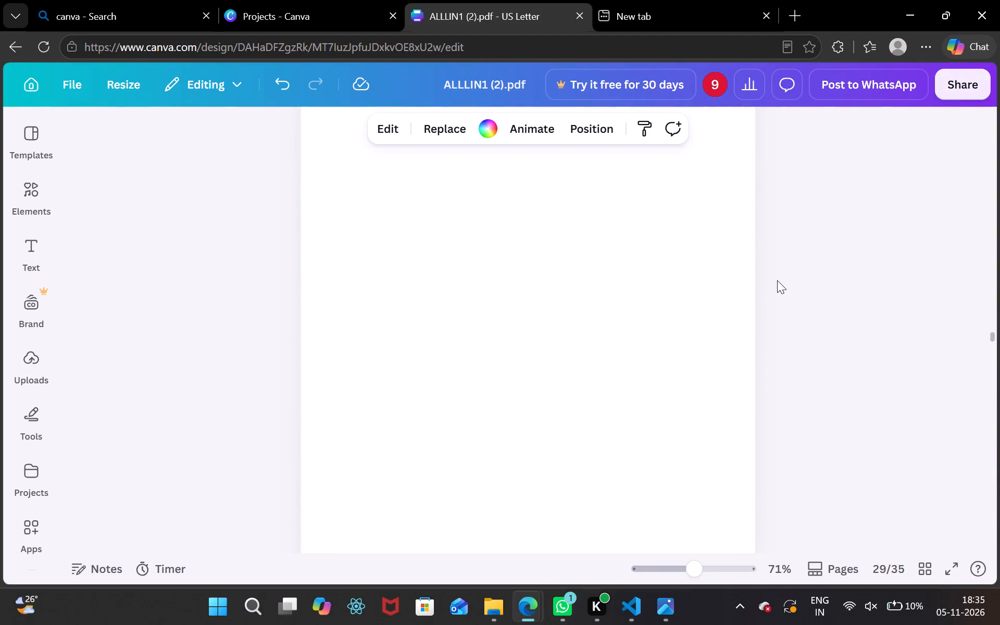
pyautogui.scroll(11, 639, 252)
pyautogui.scroll(12, 639, 252)
pyautogui.scroll(12, 639, 252)
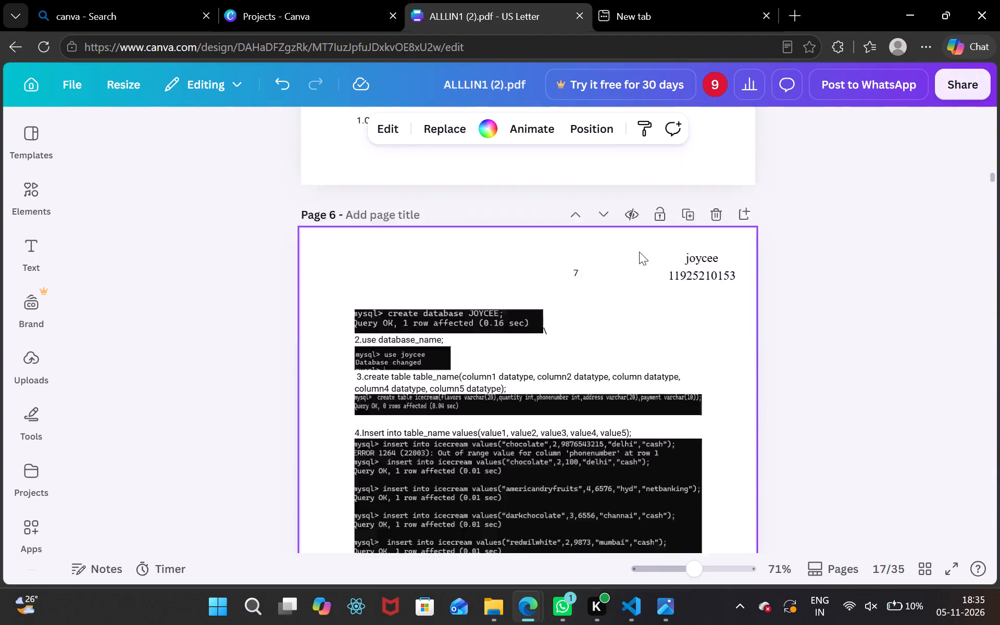
pyautogui.scroll(11, 639, 252)
pyautogui.scroll(-2, 586, 380)
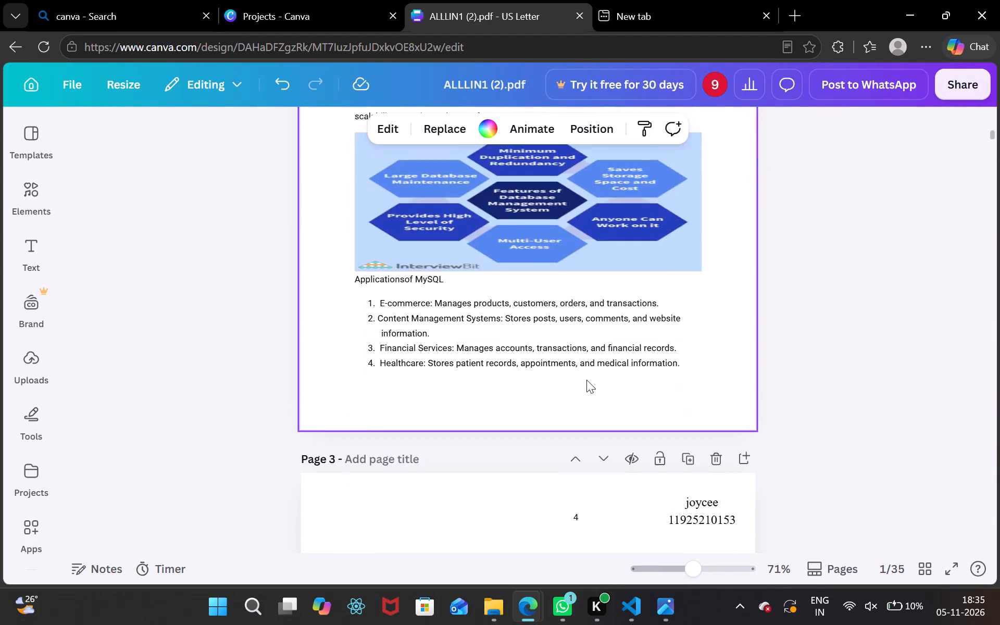
pyautogui.scroll(-10, 586, 380)
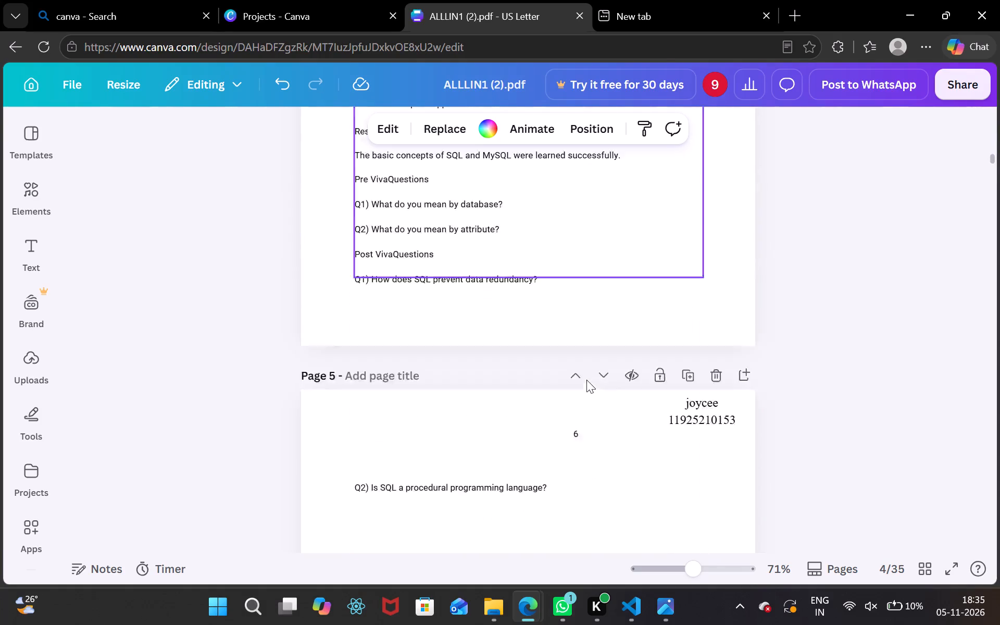
pyautogui.scroll(-3, 586, 380)
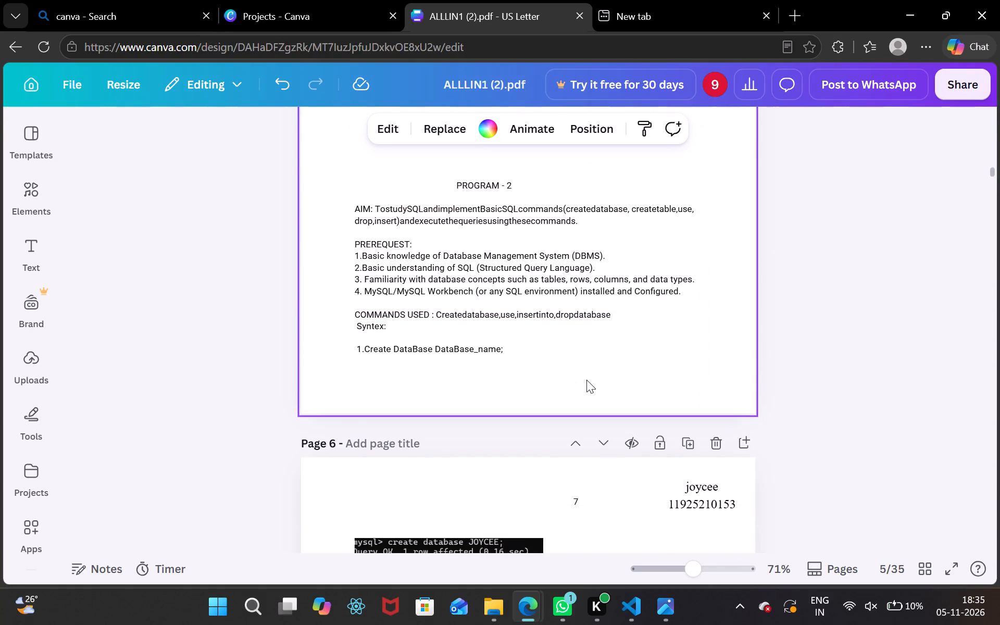
pyautogui.scroll(-3, 586, 380)
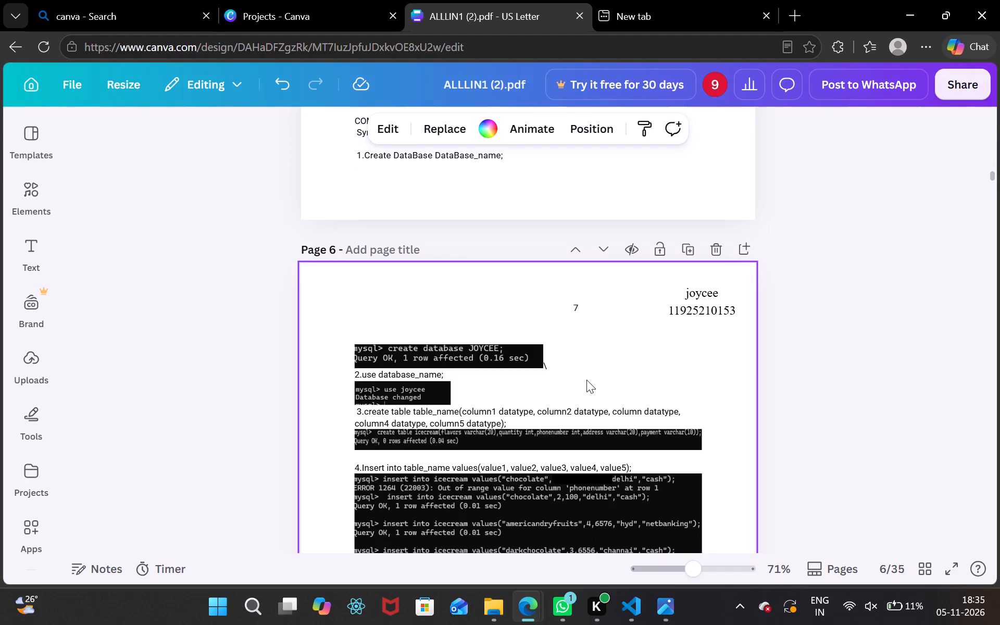
pyautogui.scroll(-10, 586, 380)
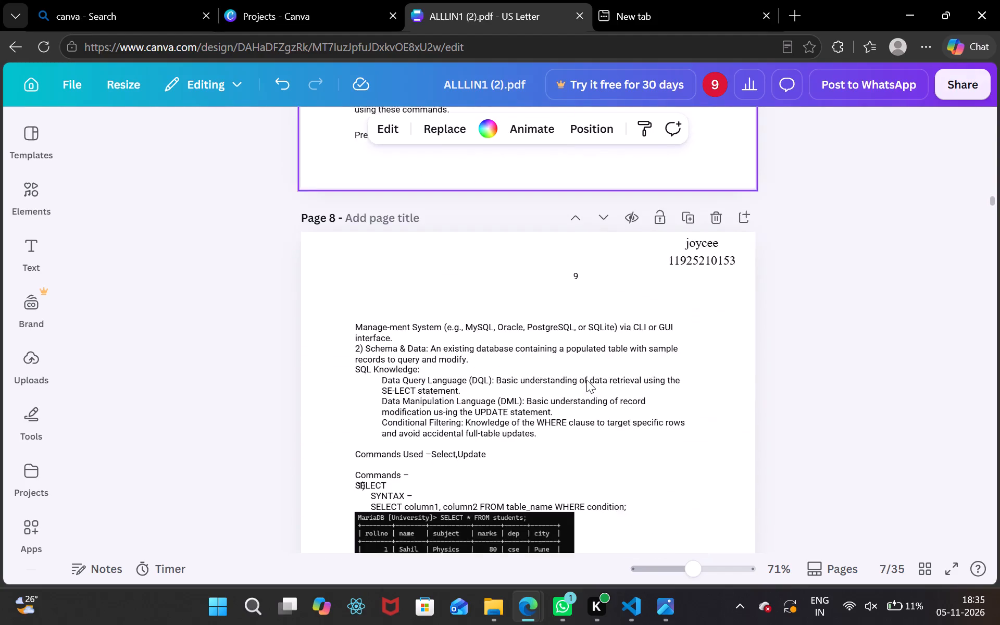
pyautogui.scroll(-11, 586, 380)
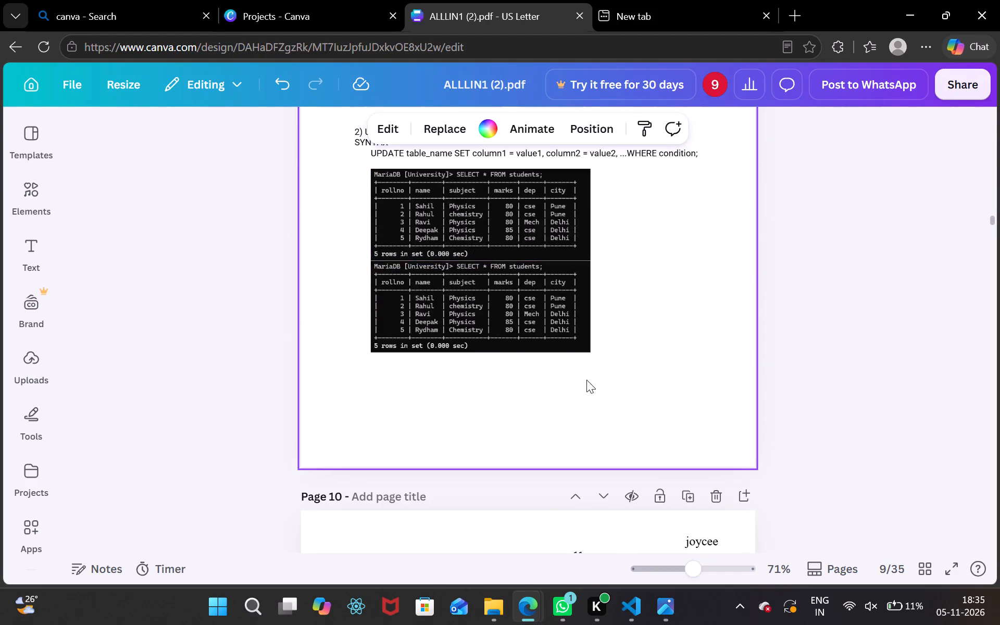
pyautogui.scroll(-10, 586, 380)
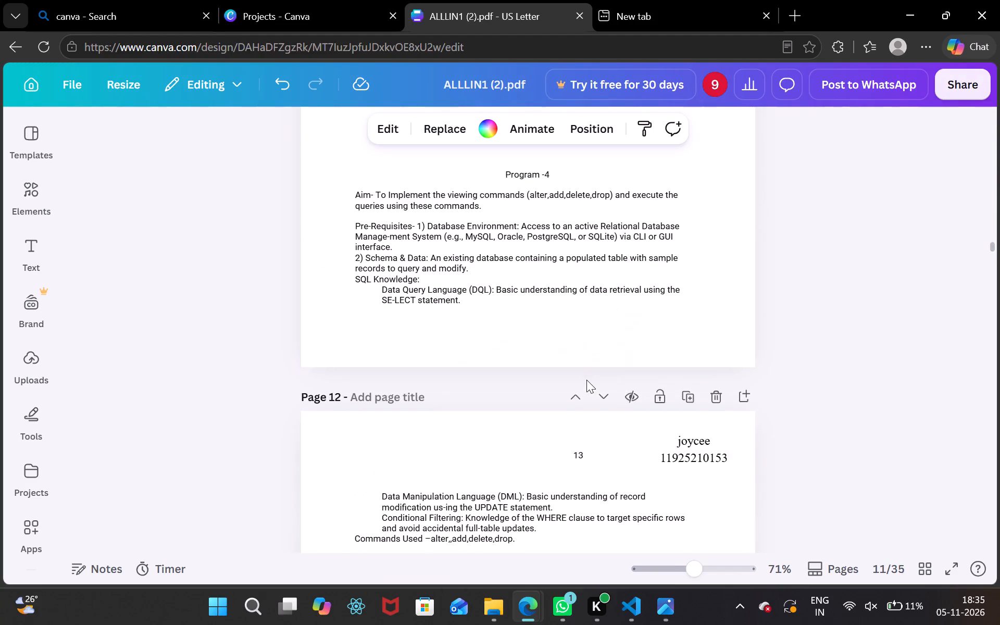
# Delete the "Program–3" heading line from the text block above the Aim paragraph on page 7.
pyautogui.scroll(9, 586, 380)
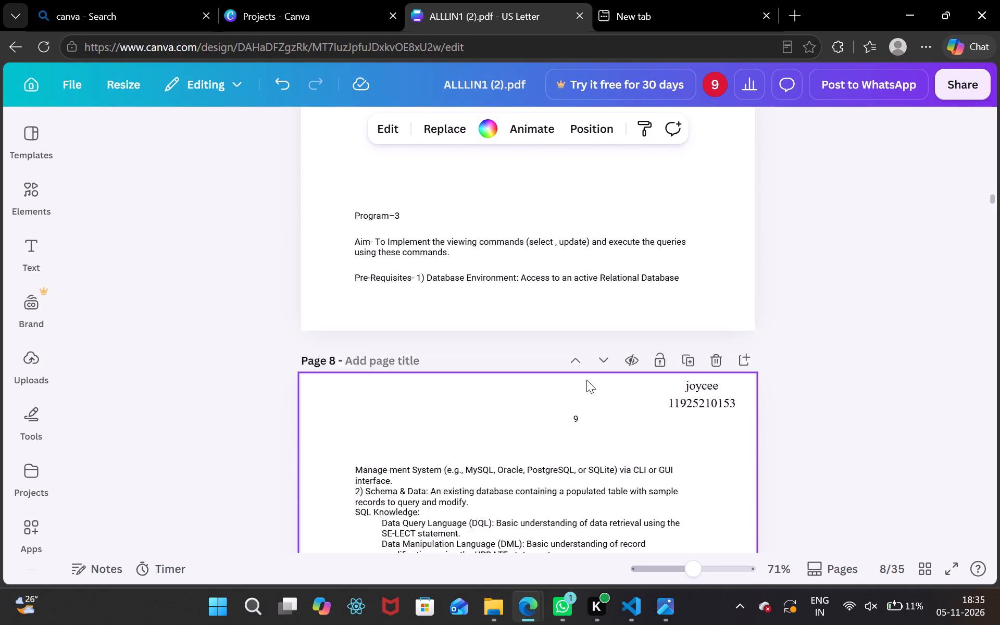
pyautogui.scroll(3, 586, 380)
pyautogui.scroll(-1, 586, 380)
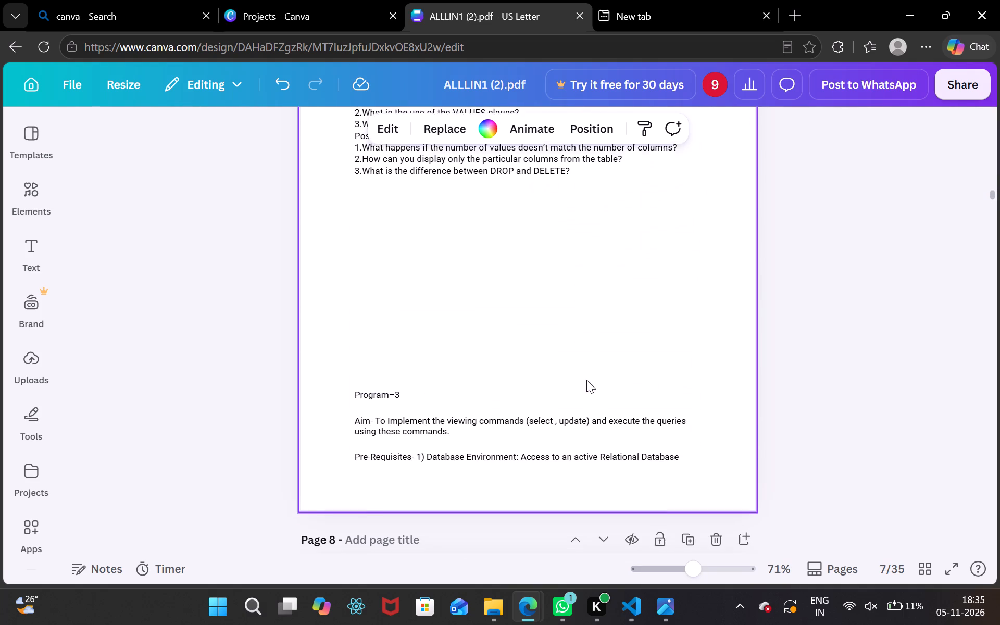
pyautogui.click(403, 388)
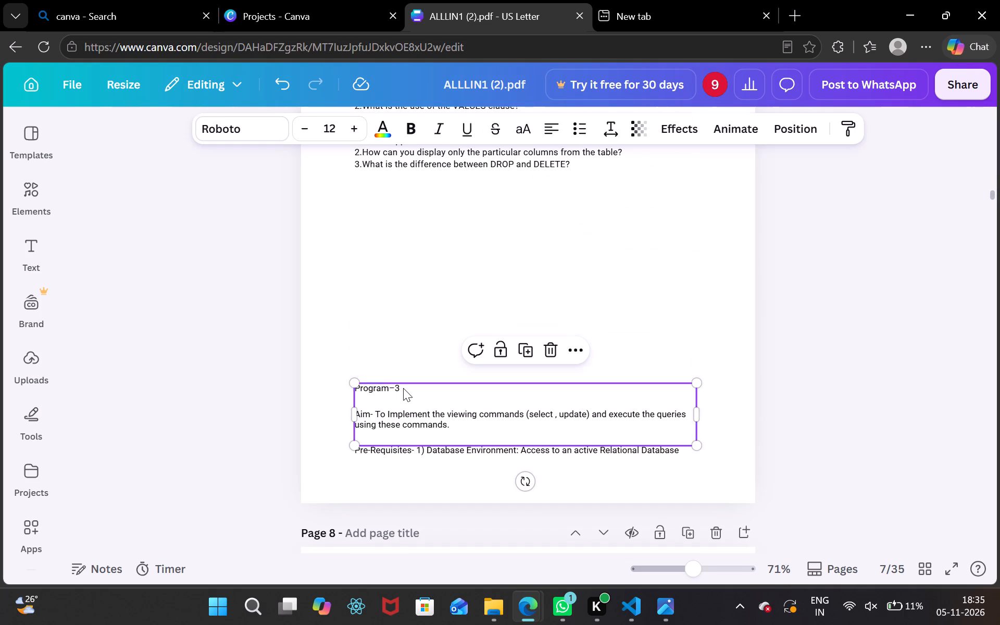
pyautogui.moveTo(378, 385); pyautogui.dragTo(390, 383)
pyautogui.click(390, 383)
pyautogui.click(411, 388)
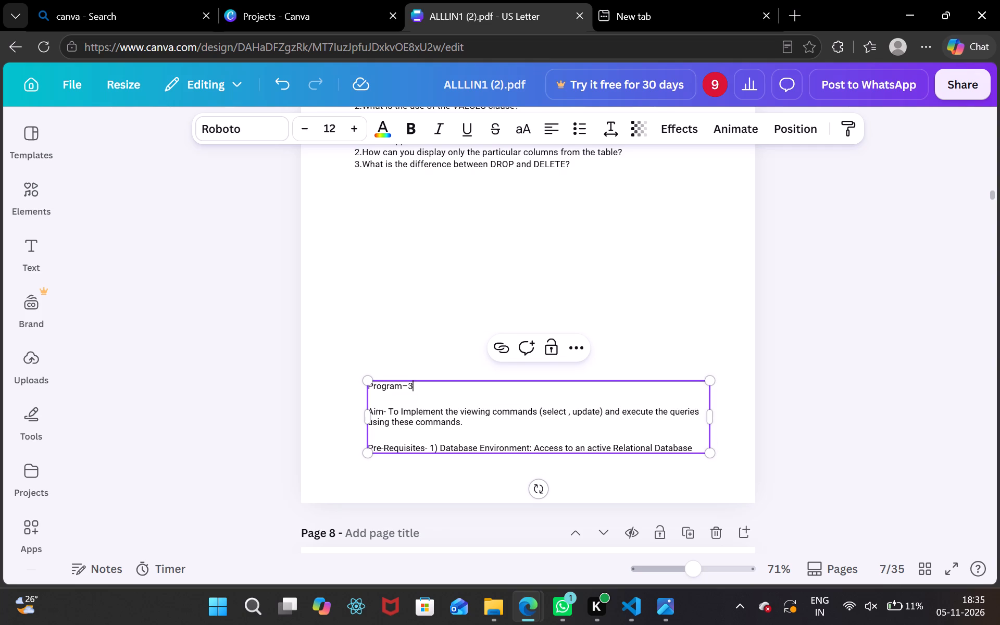
pyautogui.click(422, 387)
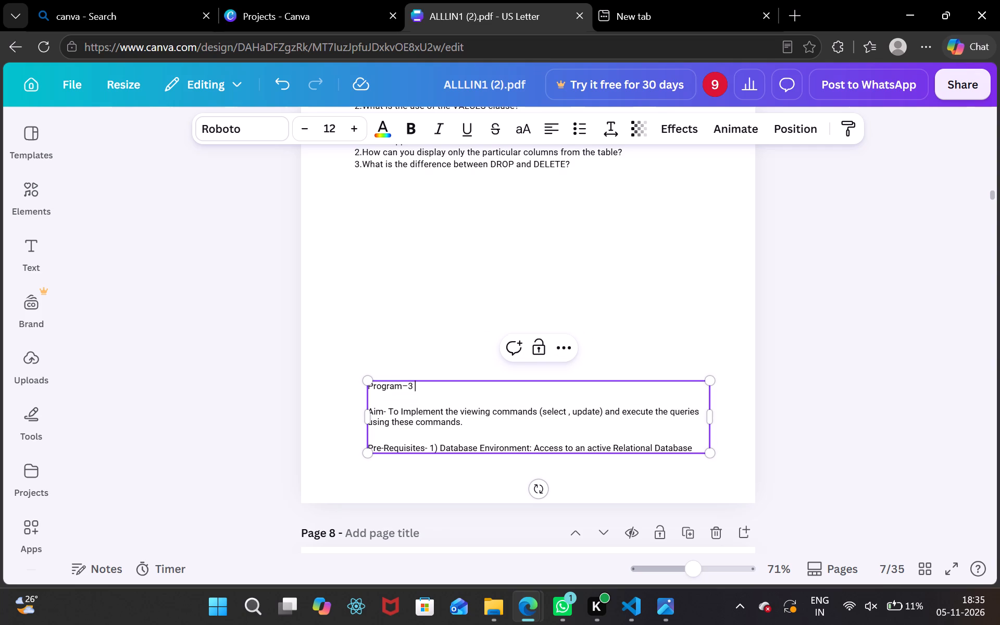
pyautogui.moveTo(425, 387); pyautogui.dragTo(383, 384)
pyautogui.moveTo(383, 384); pyautogui.dragTo(358, 385)
pyautogui.click(424, 387)
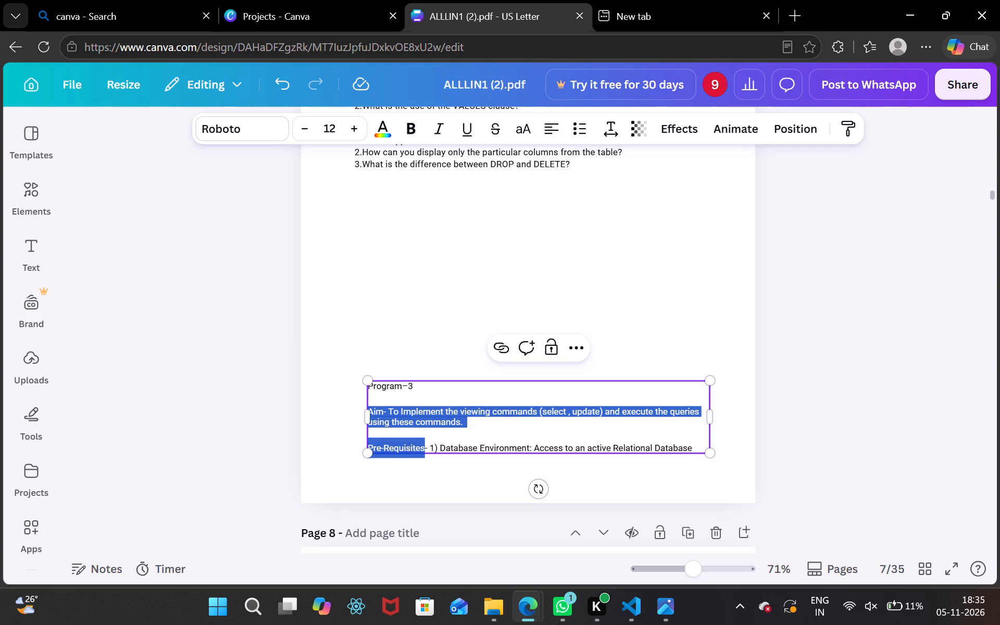
pyautogui.click(417, 385)
pyautogui.press('BackSpace')
pyautogui.press('BackSpace')
pyautogui.press('BackSpace')
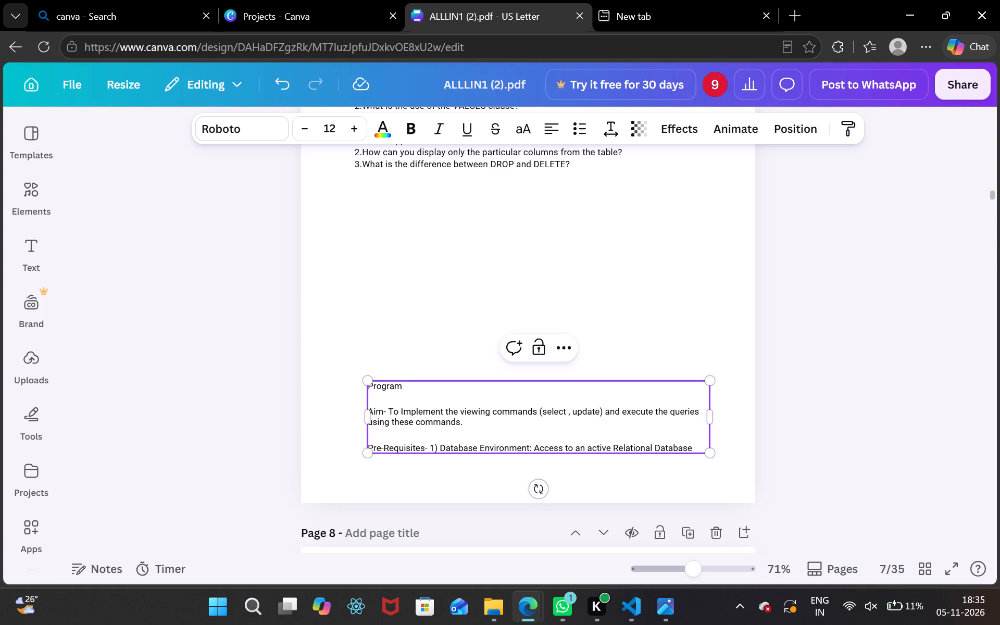
pyautogui.press('BackSpace')
pyautogui.press('BackSpace')
pyautogui.press('BackSpace')
pyautogui.press('BackSpace')
pyautogui.press('BackSpace')
pyautogui.press('BackSpace')
pyautogui.press('BackSpace')
pyautogui.click(486, 363)
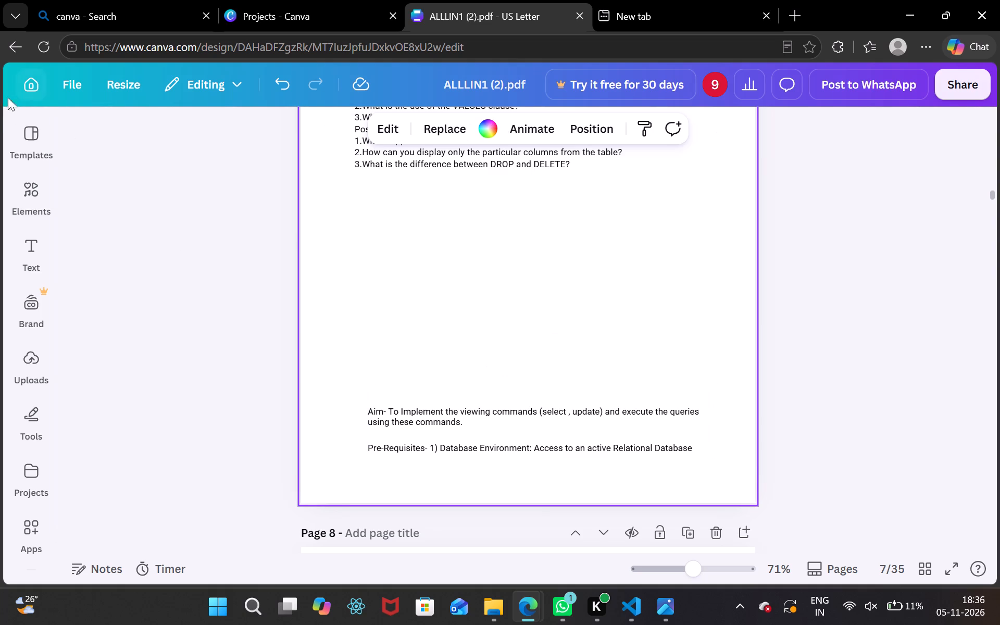
# Add a subheading reading "PROGRAM - 3" above the Aim text on page 7.
pyautogui.click(35, 258)
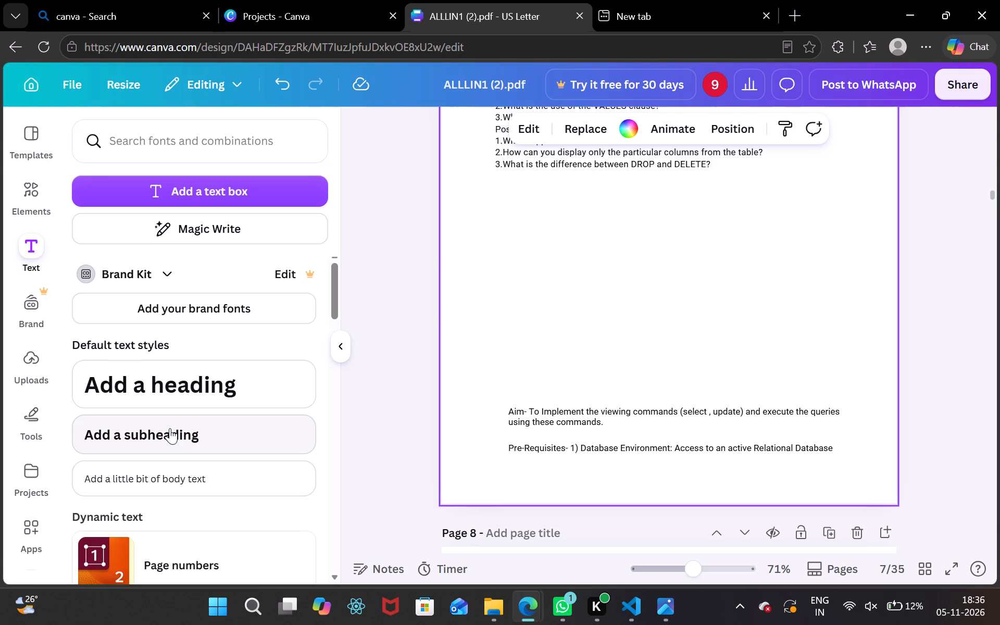
pyautogui.click(170, 428)
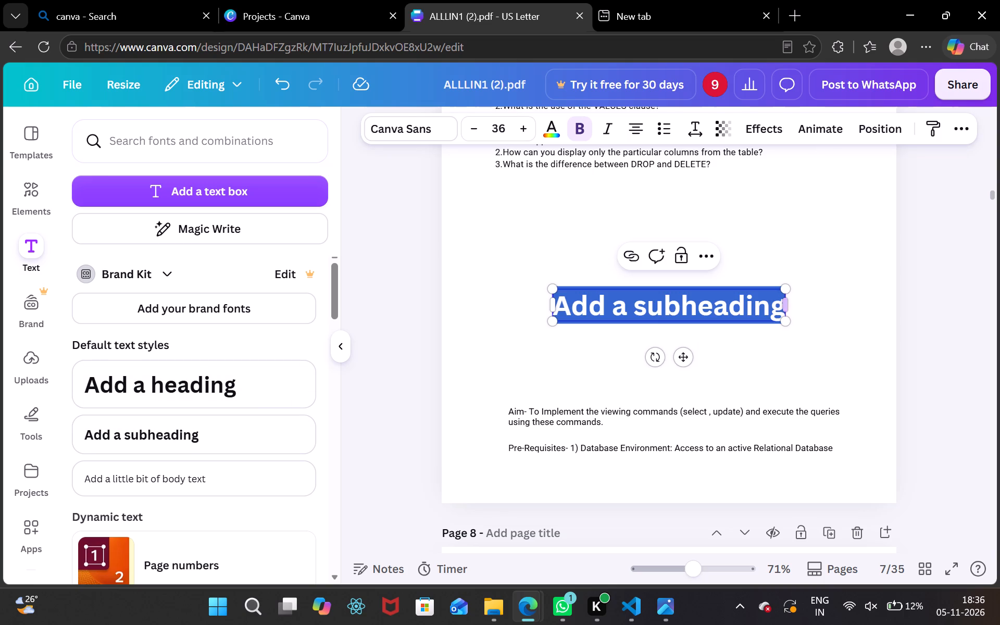
pyautogui.click(774, 309)
pyautogui.press('Right')
pyautogui.press('BackSpace')
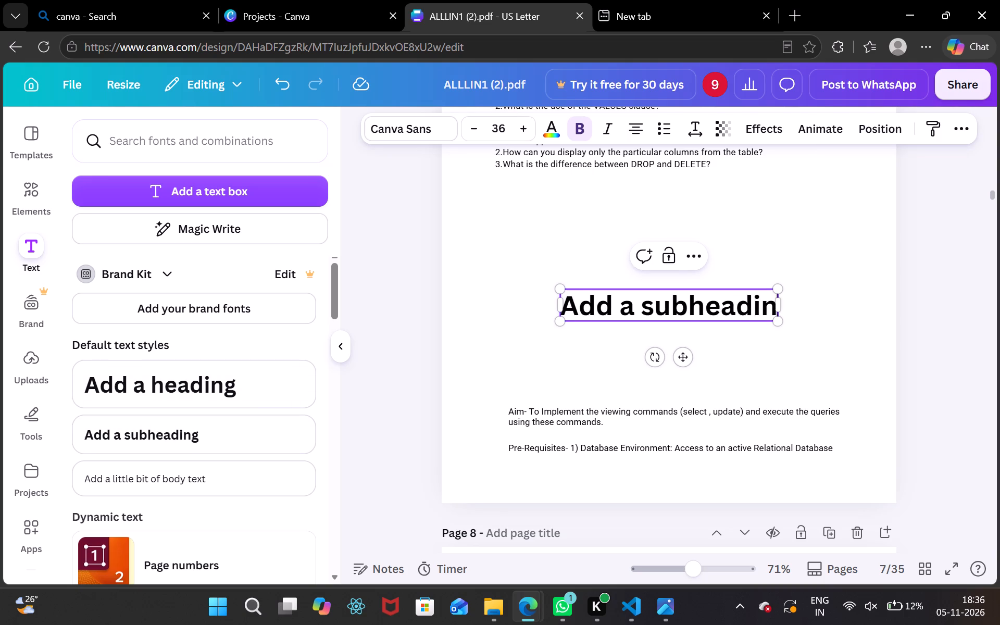
pyautogui.press('BackSpace')
pyautogui.press('BackSpace')
pyautogui.press('BackSpace')
pyautogui.press('BackSpace')
pyautogui.press('BackSpace')
pyautogui.press('BackSpace')
pyautogui.press('BackSpace')
pyautogui.press('BackSpace')
pyautogui.press('BackSpace')
pyautogui.press('BackSpace')
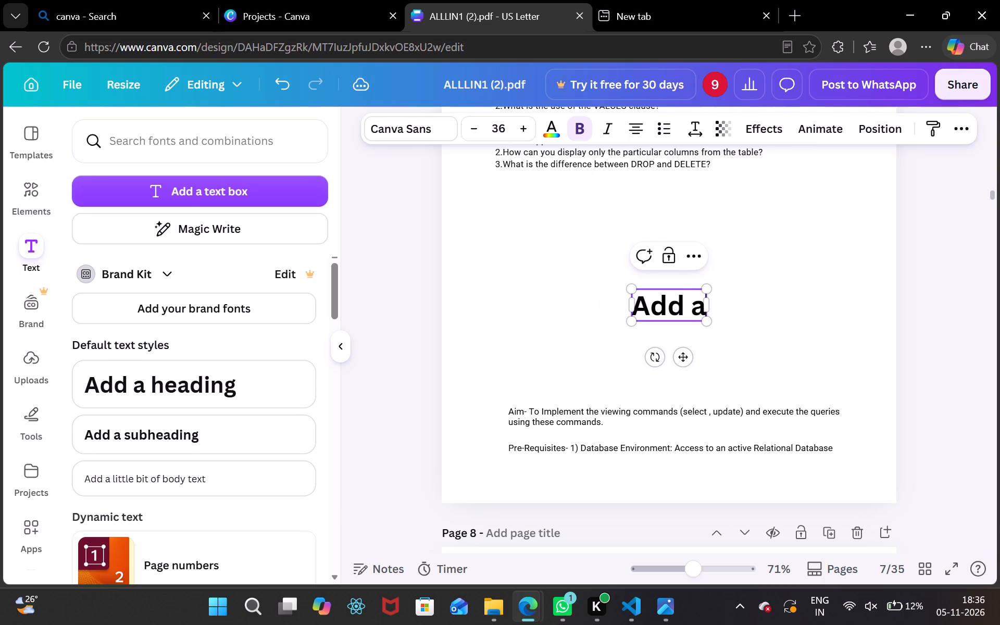
pyautogui.press('BackSpace')
pyautogui.press('BackSpace')
pyautogui.press('BackSpace')
pyautogui.press('BackSpace')
pyautogui.press('BackSpace')
pyautogui.press('p')
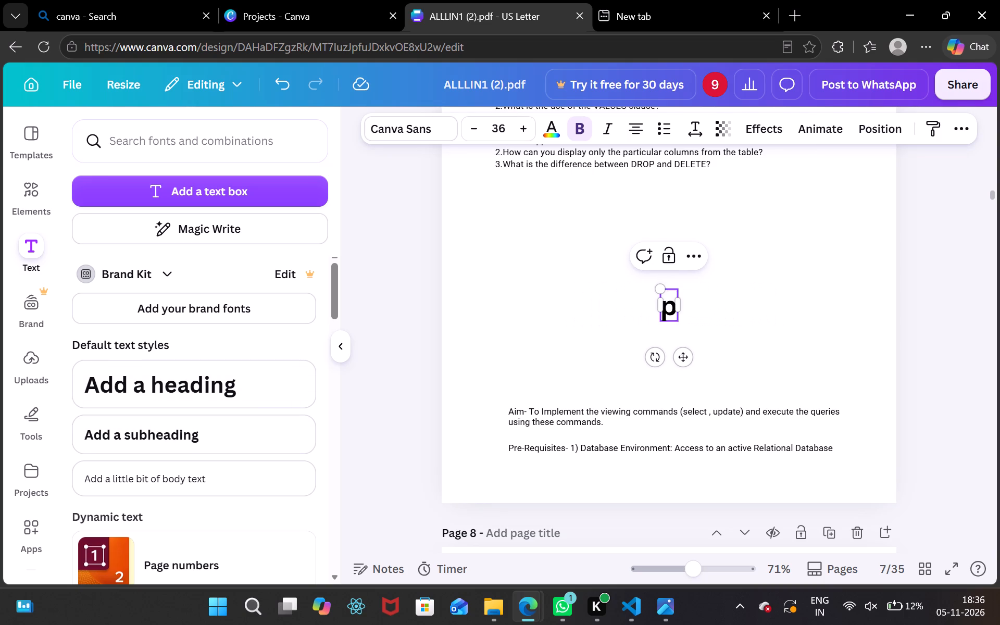
pyautogui.press('BackSpace')
pyautogui.write('PROG')
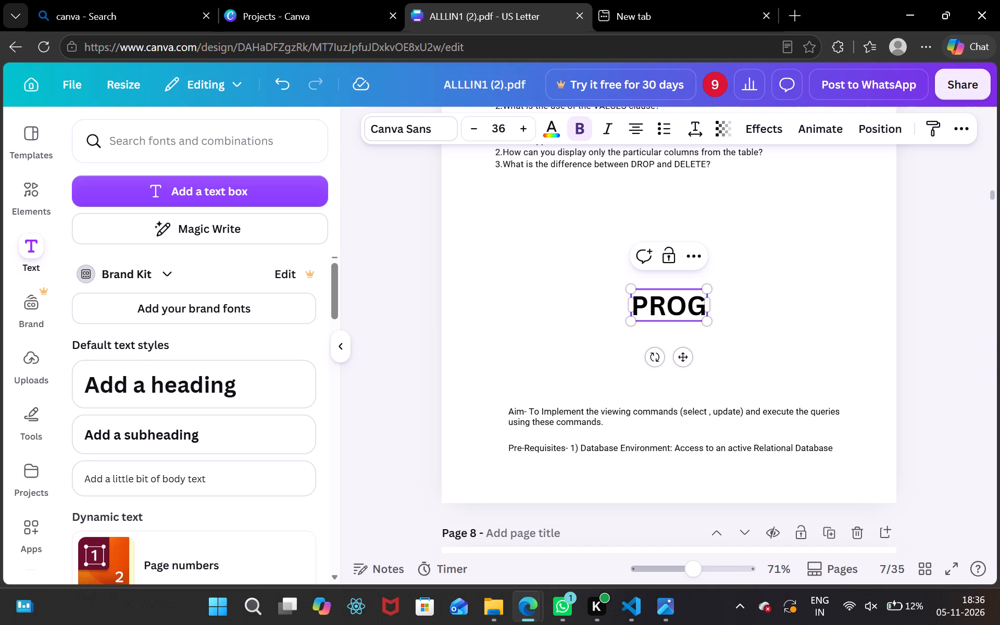
pyautogui.write('RAM')
pyautogui.press('space')
pyautogui.write('- 3')
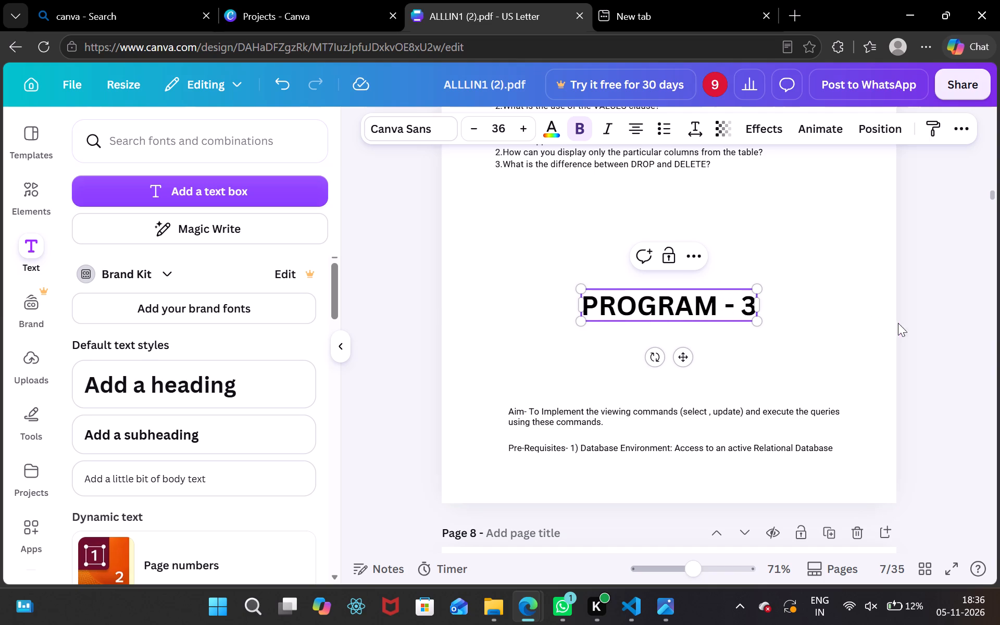
# Shrink the "PROGRAM - 3" heading to about size 17.1 and move it to just above the Aim text on page 7.
pyautogui.moveTo(754, 318); pyautogui.dragTo(666, 314)
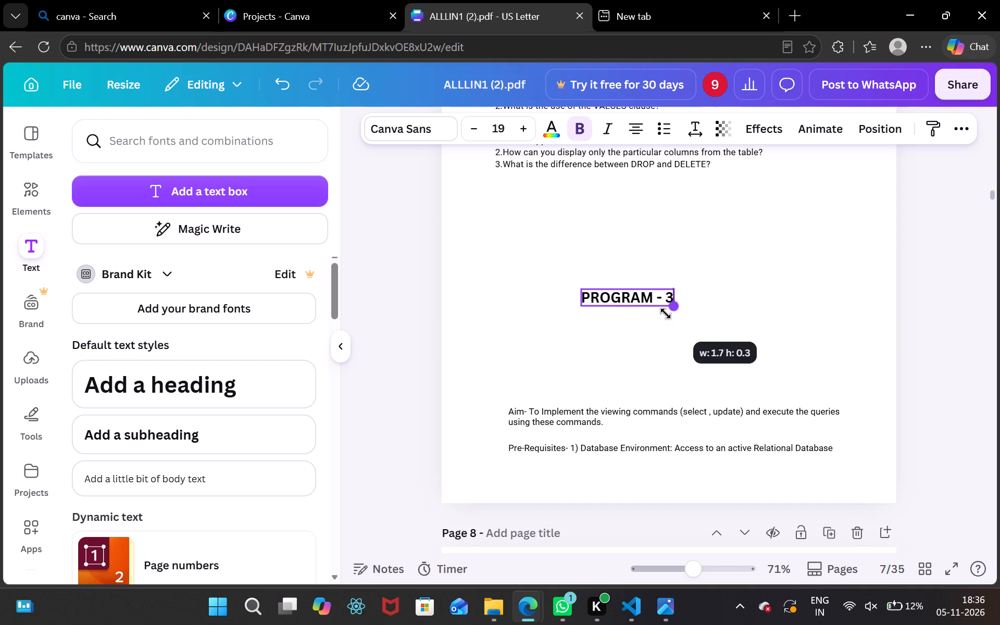
pyautogui.moveTo(666, 314); pyautogui.dragTo(659, 314)
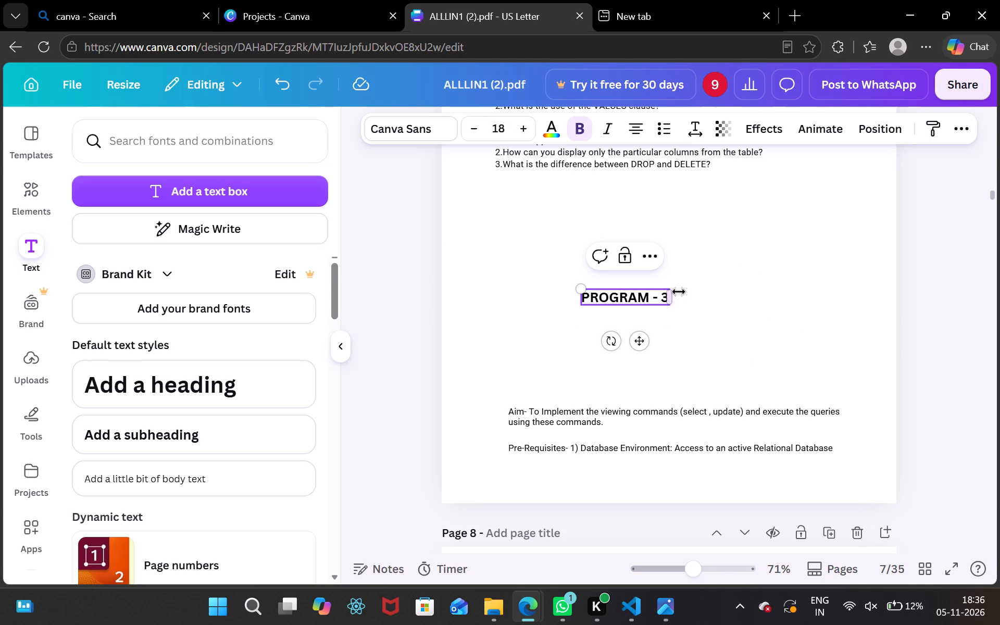
pyautogui.moveTo(627, 293); pyautogui.dragTo(637, 300)
pyautogui.click(637, 300)
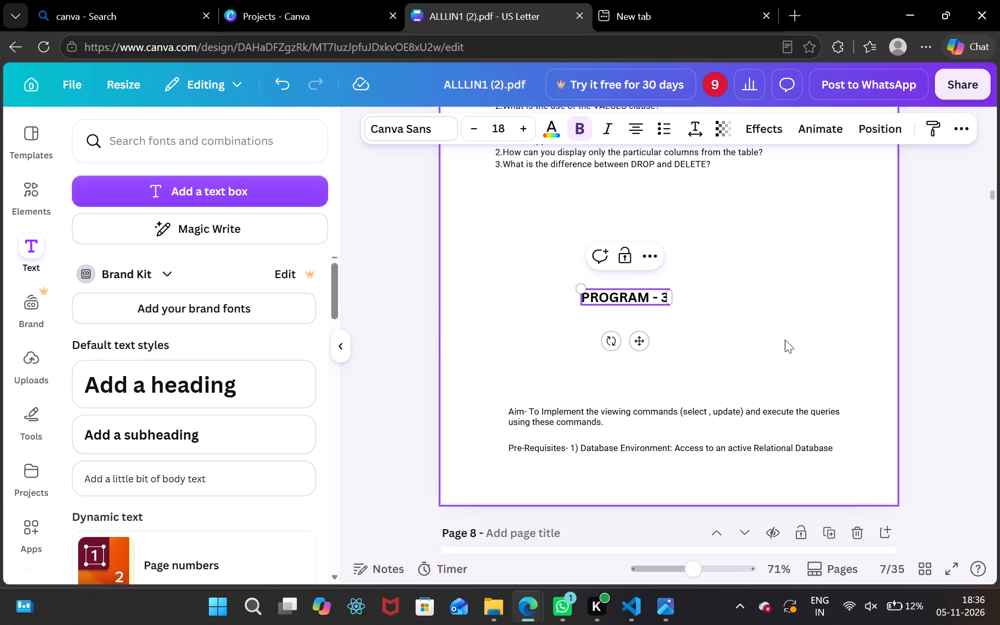
pyautogui.moveTo(583, 288); pyautogui.dragTo(585, 301)
pyautogui.click(735, 280)
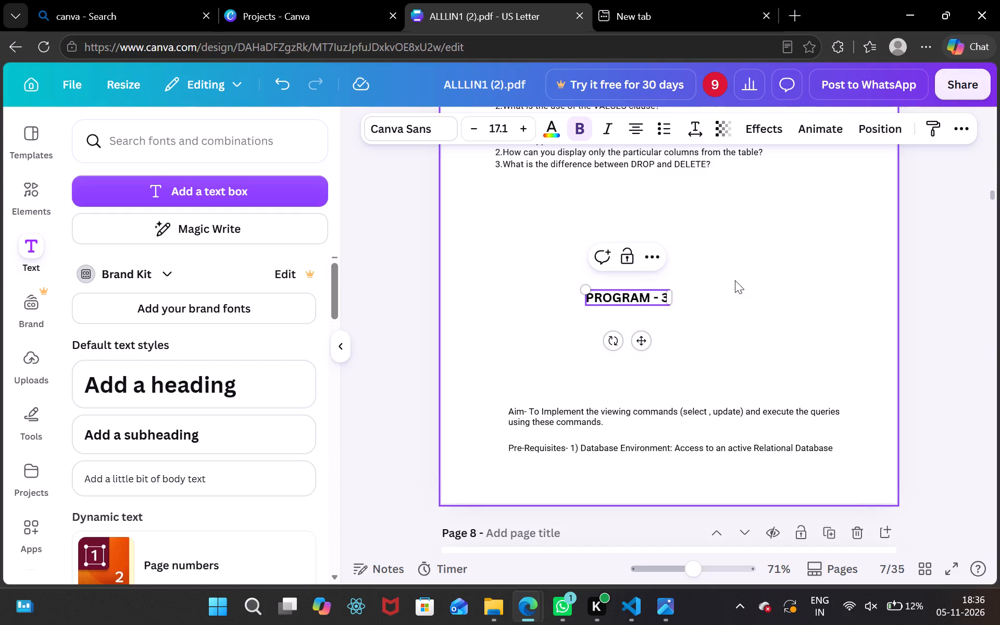
pyautogui.moveTo(619, 293); pyautogui.dragTo(653, 348)
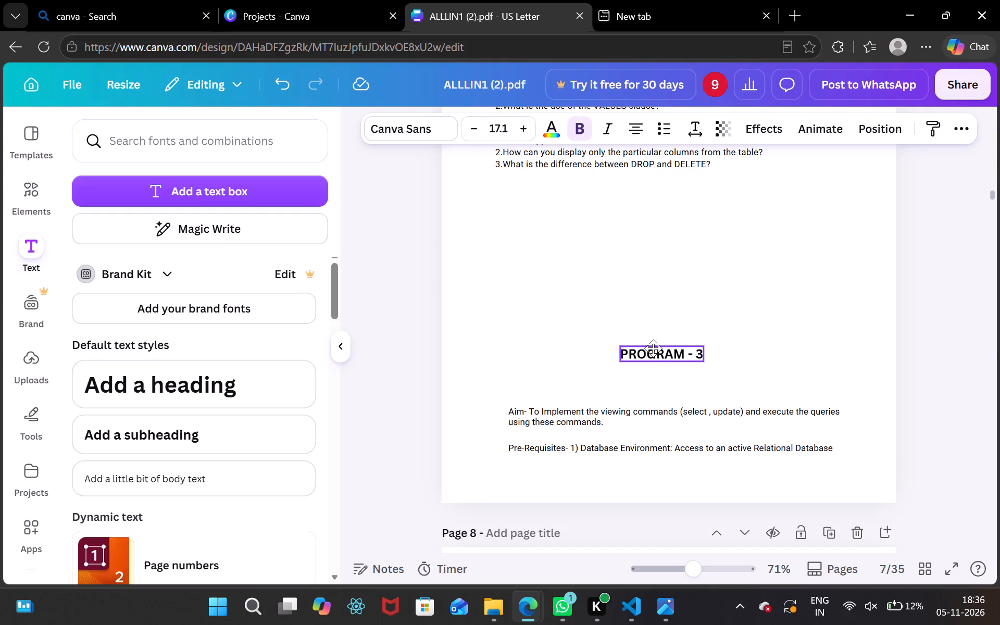
pyautogui.moveTo(653, 348); pyautogui.dragTo(646, 365)
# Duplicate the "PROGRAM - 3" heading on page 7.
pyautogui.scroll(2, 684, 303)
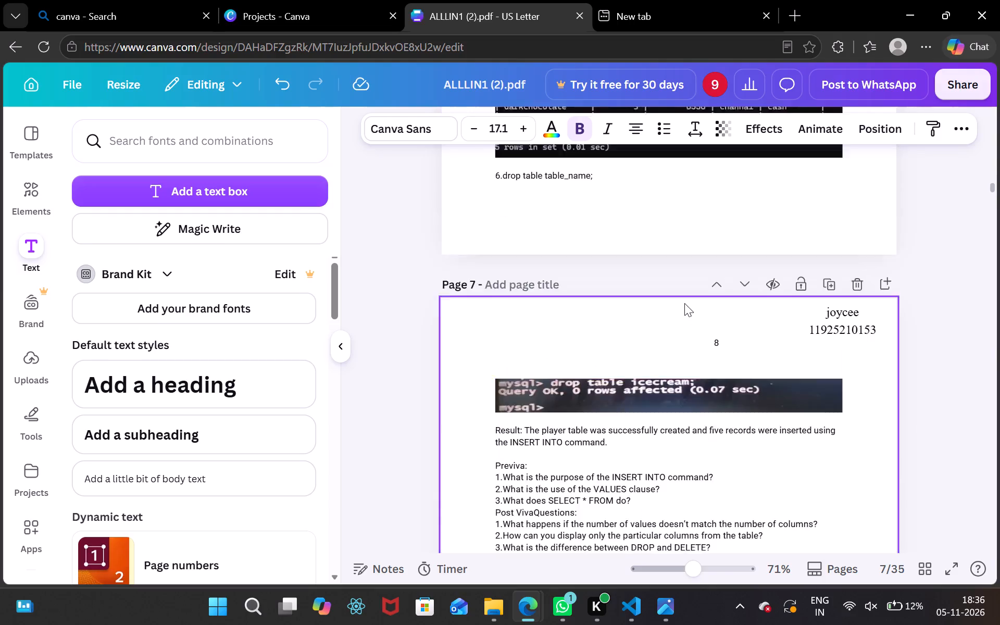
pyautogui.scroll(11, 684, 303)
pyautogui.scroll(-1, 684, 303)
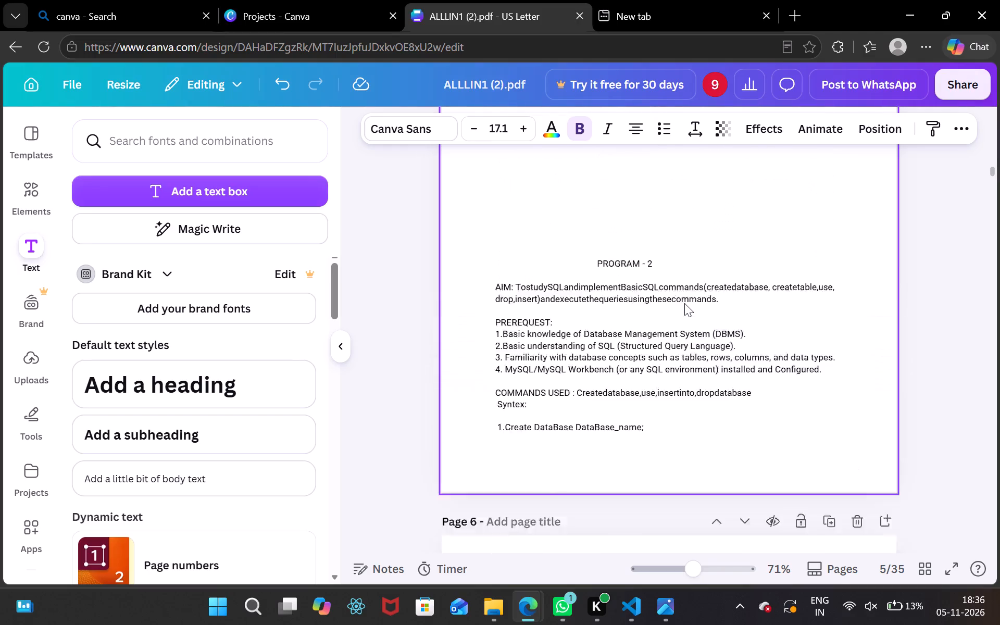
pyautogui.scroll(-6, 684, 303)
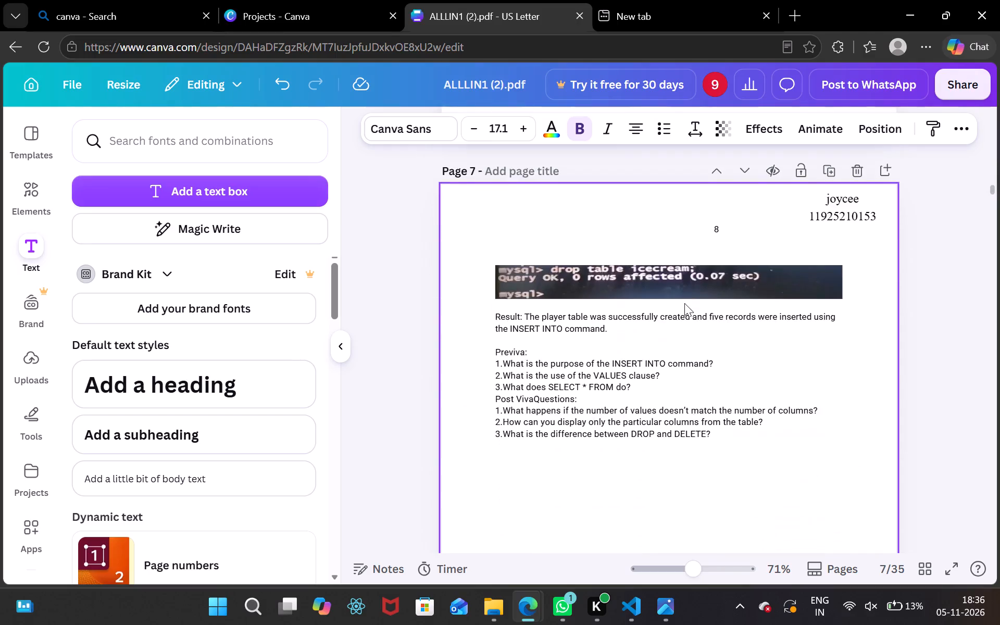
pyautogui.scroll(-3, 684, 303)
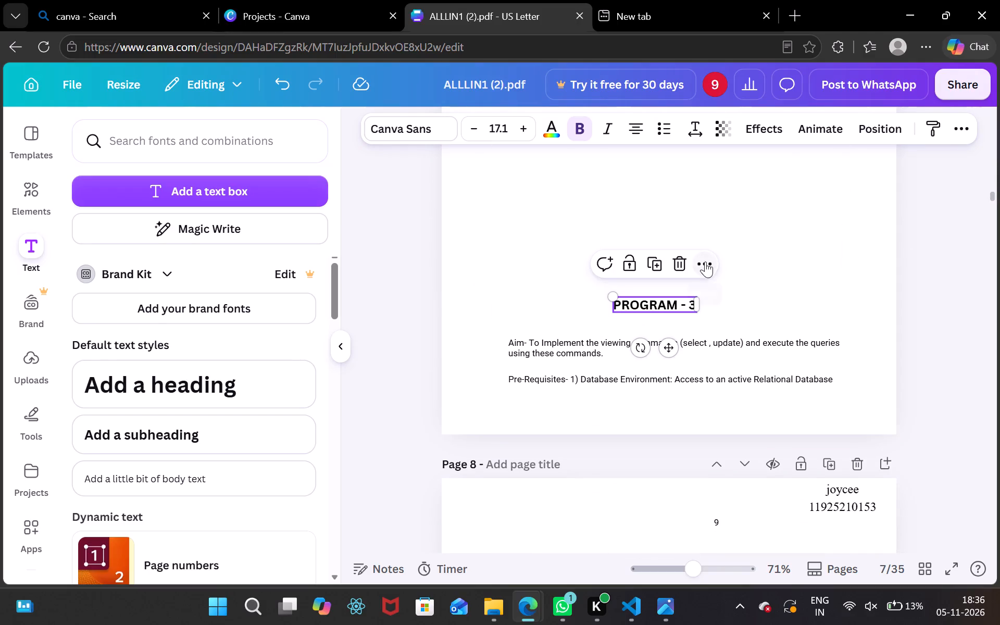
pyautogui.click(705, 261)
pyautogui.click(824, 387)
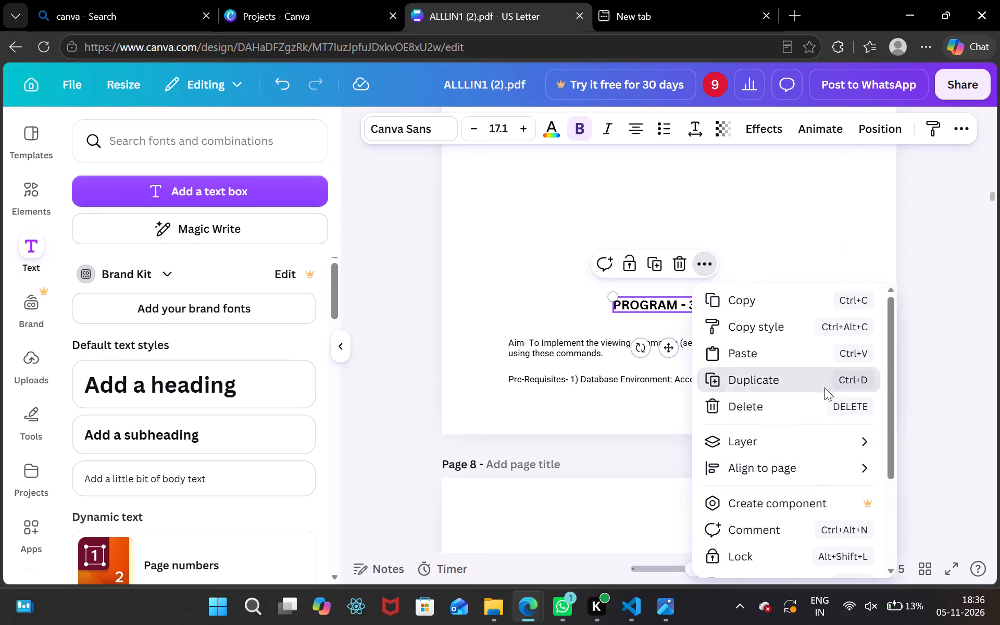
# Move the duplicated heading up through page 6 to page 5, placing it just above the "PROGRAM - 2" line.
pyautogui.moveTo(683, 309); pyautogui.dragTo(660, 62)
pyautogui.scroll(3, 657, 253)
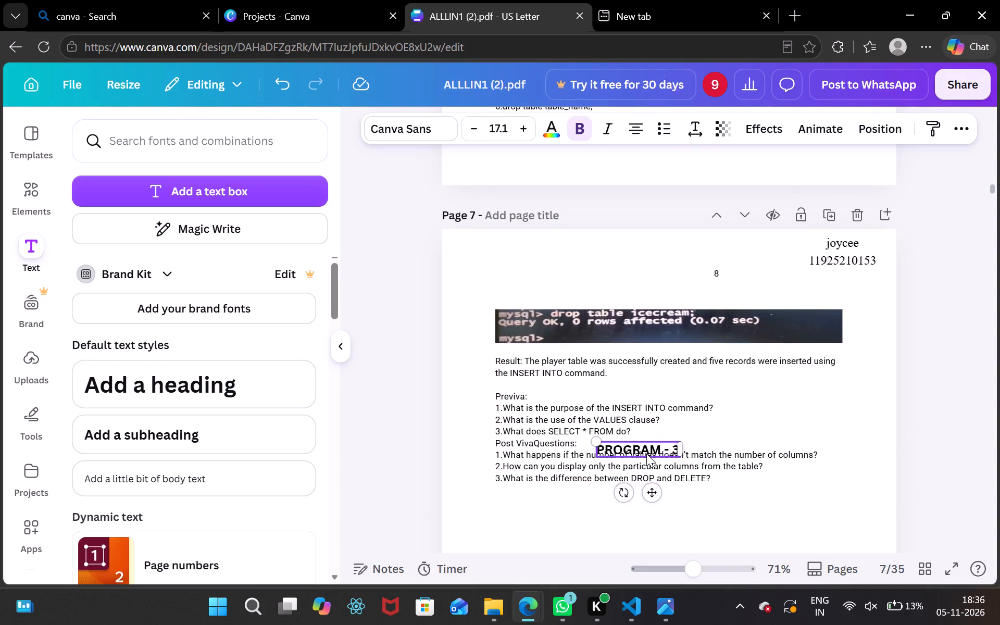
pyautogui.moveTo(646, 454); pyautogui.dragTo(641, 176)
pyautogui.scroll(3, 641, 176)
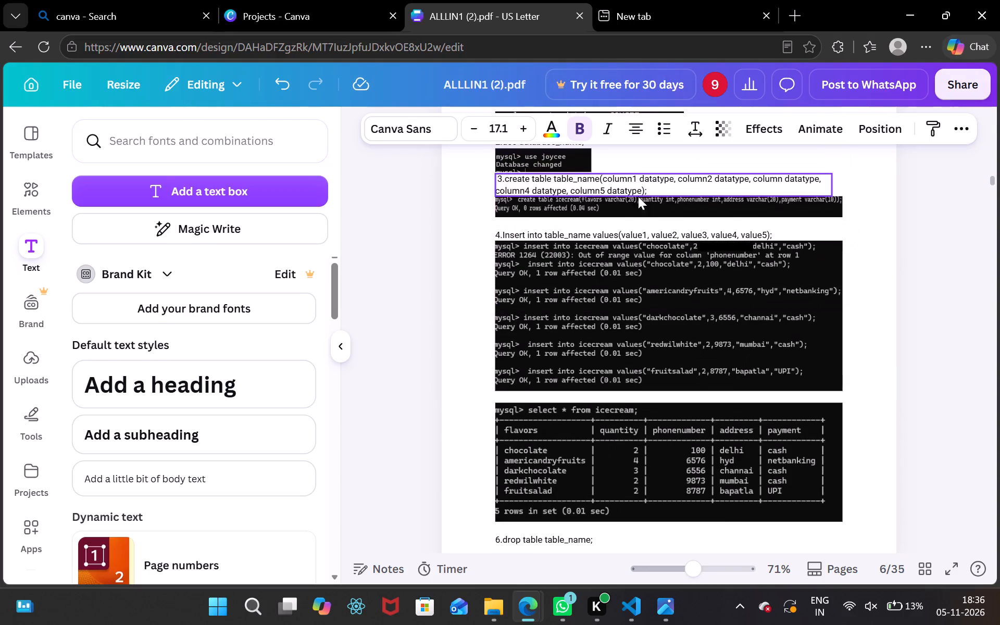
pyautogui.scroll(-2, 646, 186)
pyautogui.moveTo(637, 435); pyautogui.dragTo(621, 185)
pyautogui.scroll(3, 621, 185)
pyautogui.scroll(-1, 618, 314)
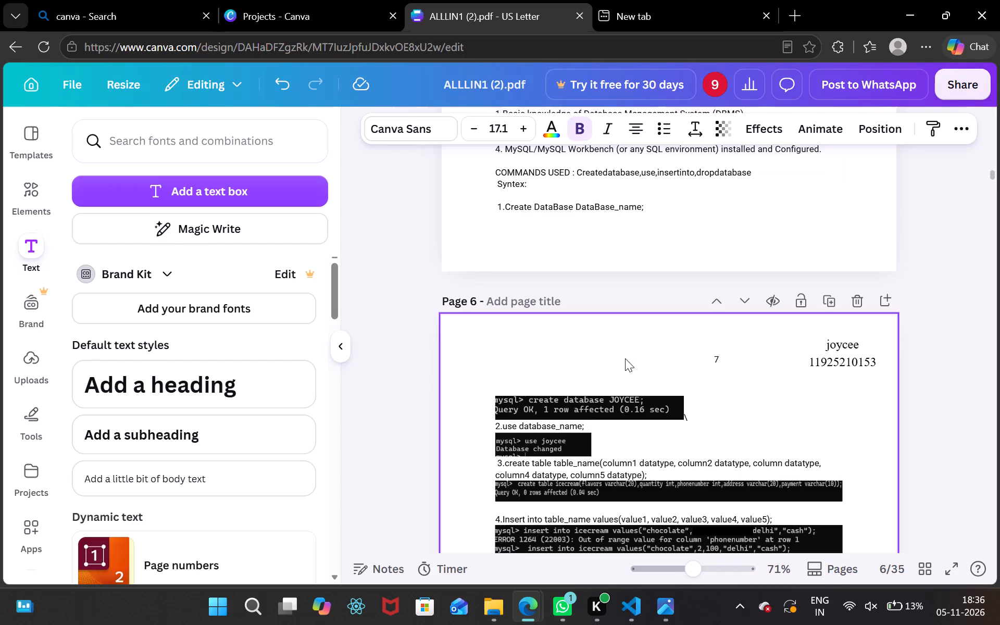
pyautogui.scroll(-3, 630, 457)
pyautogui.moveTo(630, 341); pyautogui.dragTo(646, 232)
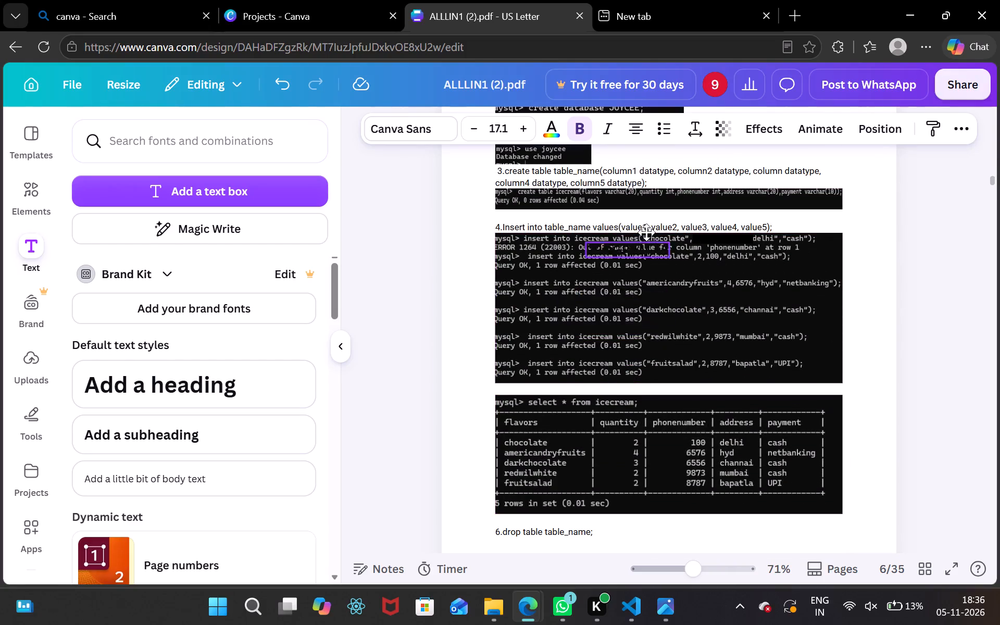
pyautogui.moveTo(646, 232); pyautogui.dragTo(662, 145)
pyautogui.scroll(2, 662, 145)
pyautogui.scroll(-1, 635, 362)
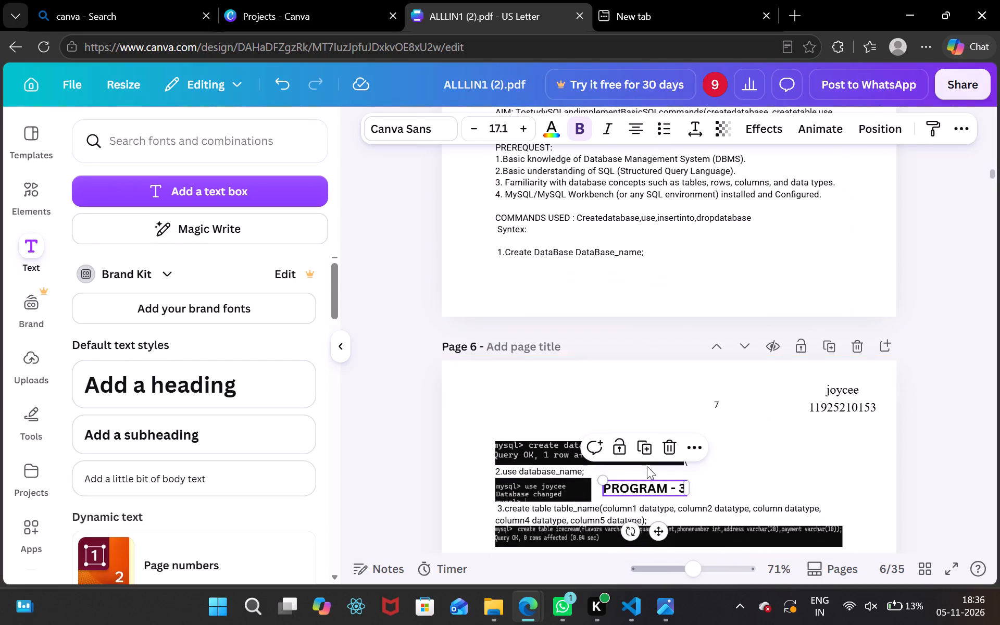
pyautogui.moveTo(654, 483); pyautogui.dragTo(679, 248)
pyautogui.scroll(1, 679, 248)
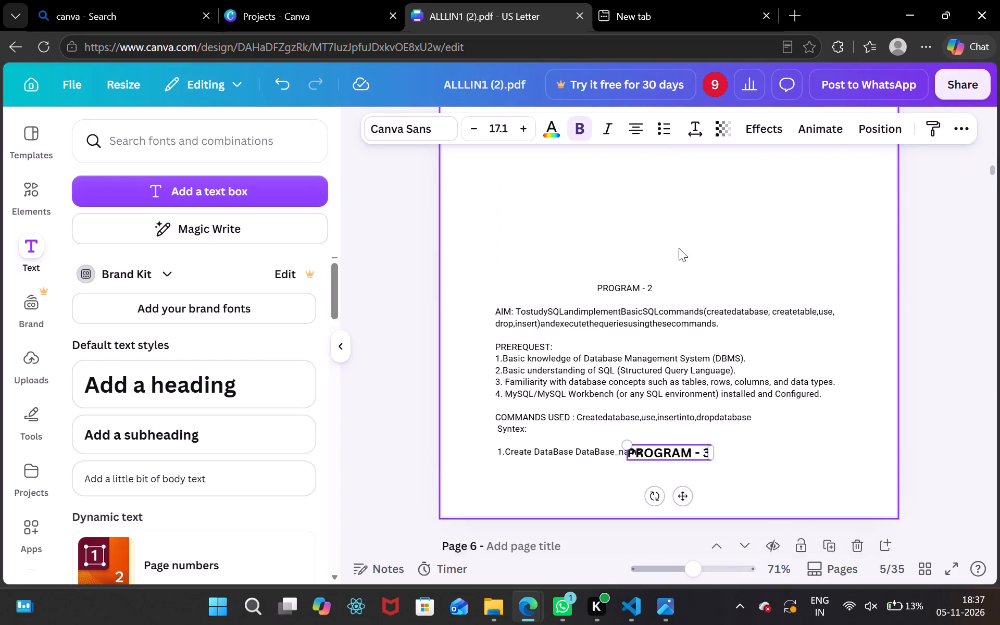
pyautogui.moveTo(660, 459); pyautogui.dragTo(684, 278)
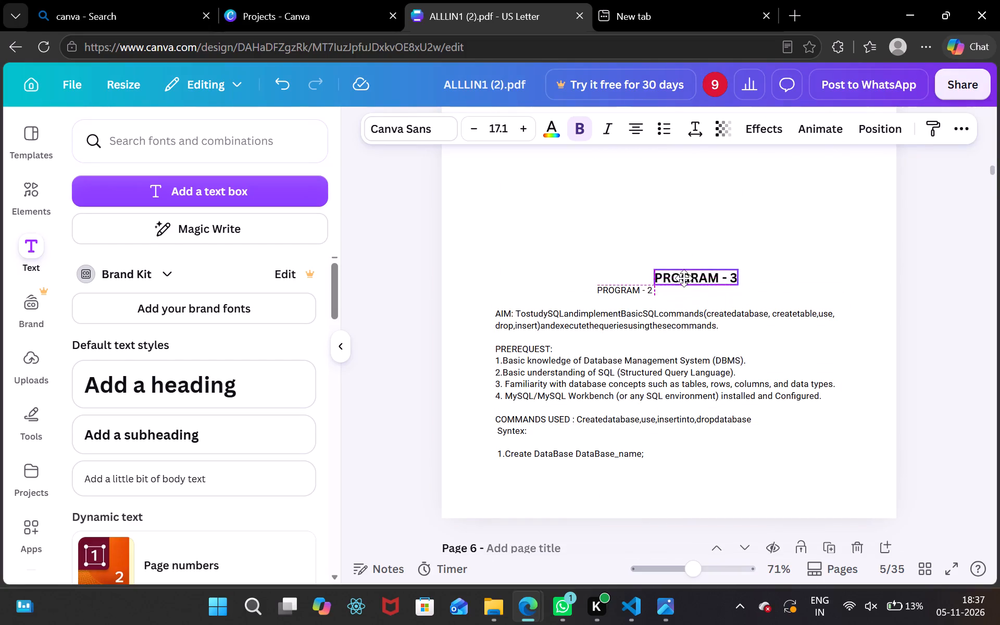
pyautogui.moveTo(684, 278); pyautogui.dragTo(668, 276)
# Delete the plain "PROGRAM - 2" heading above the AIM text on page 5.
pyautogui.click(632, 286)
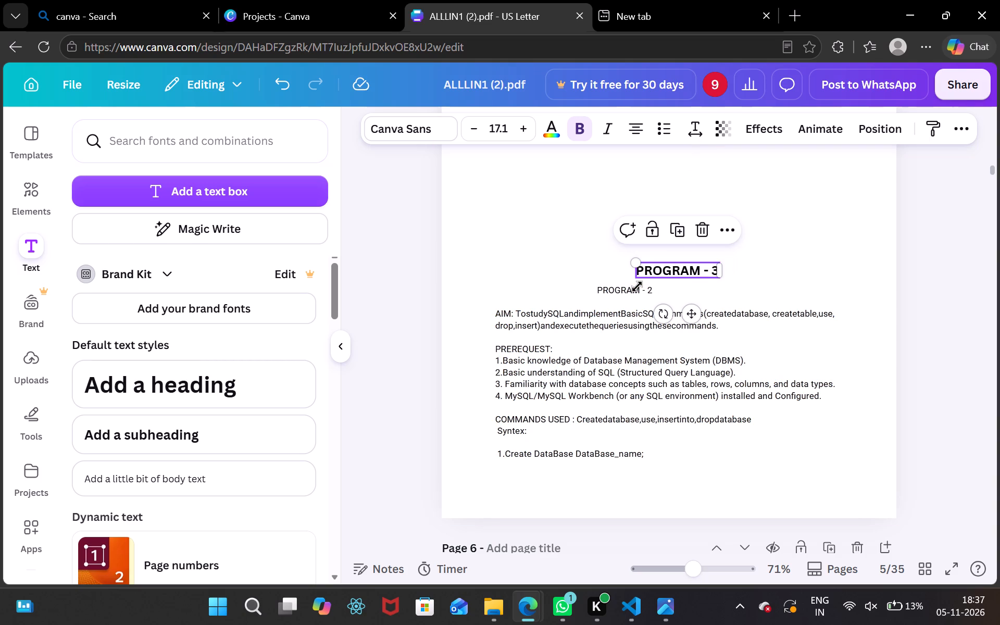
pyautogui.doubleClick(637, 286)
pyautogui.click(625, 291)
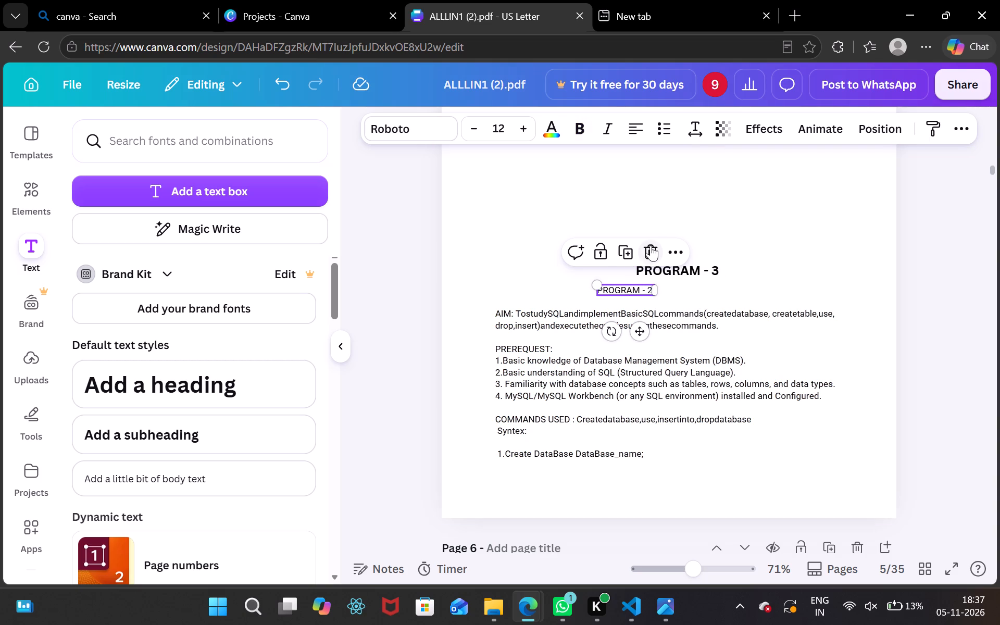
pyautogui.click(651, 245)
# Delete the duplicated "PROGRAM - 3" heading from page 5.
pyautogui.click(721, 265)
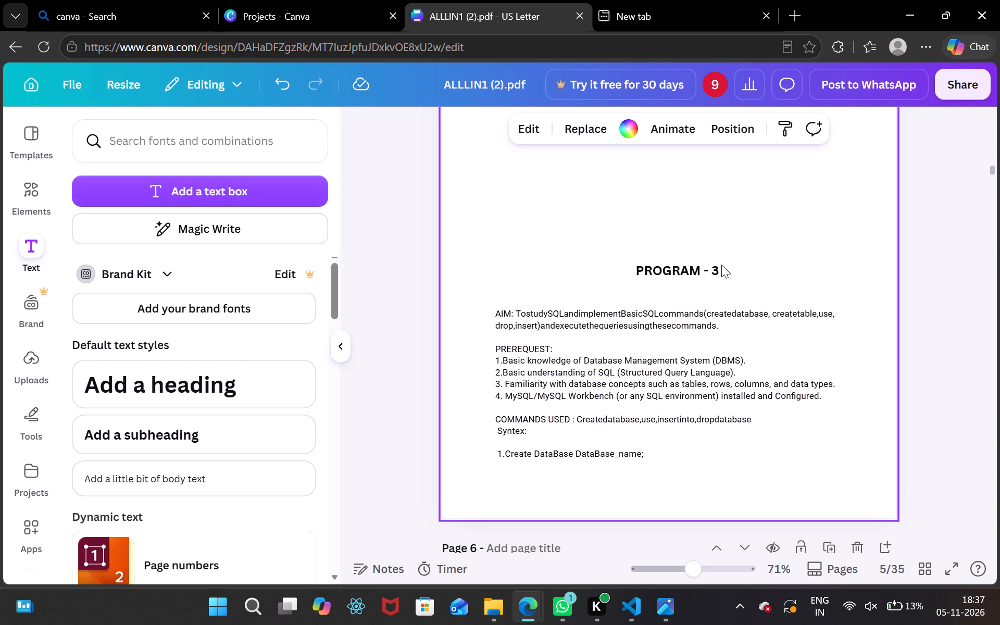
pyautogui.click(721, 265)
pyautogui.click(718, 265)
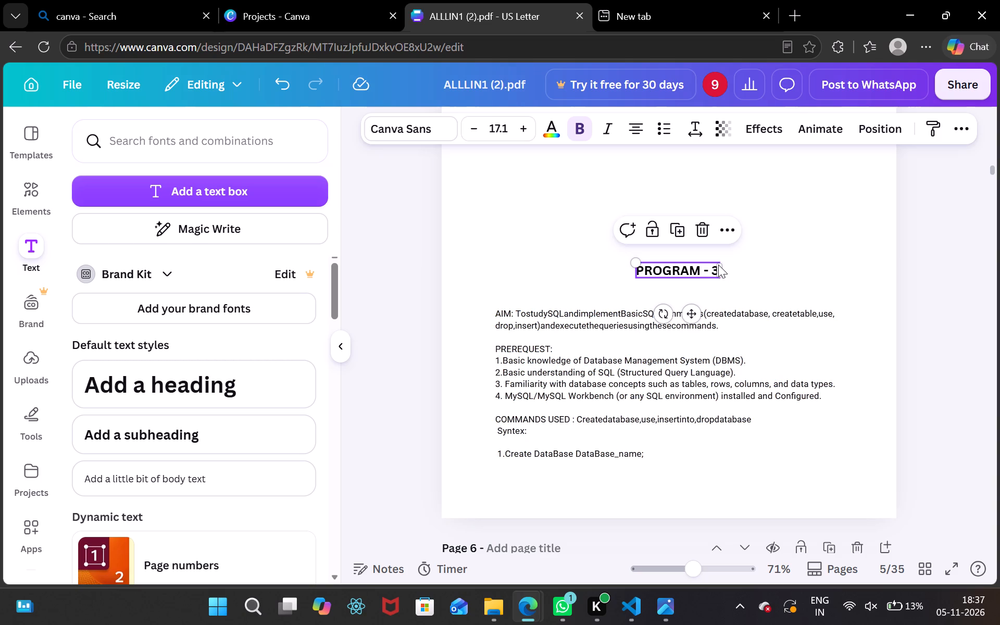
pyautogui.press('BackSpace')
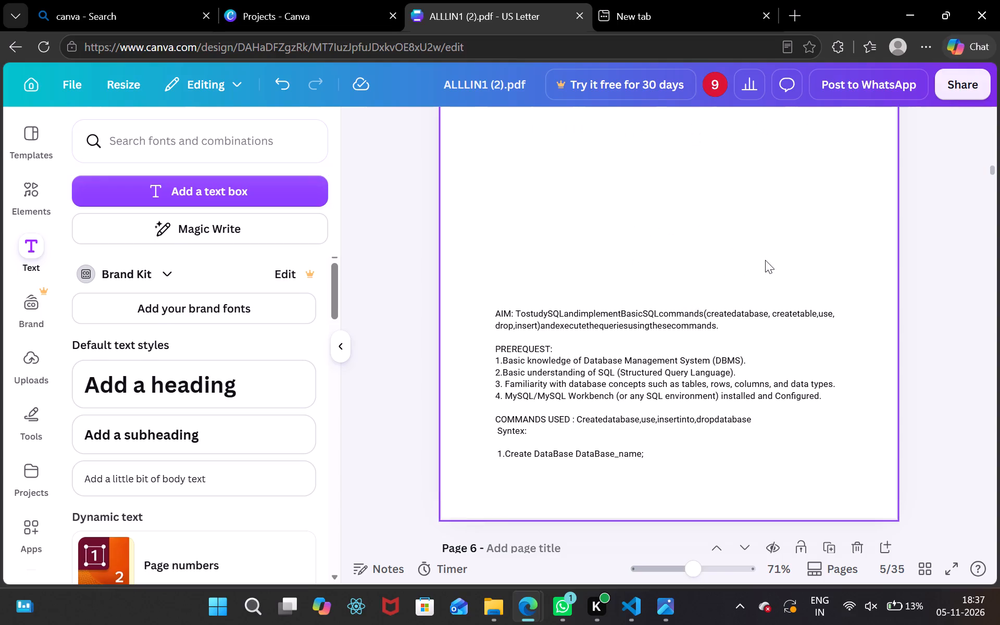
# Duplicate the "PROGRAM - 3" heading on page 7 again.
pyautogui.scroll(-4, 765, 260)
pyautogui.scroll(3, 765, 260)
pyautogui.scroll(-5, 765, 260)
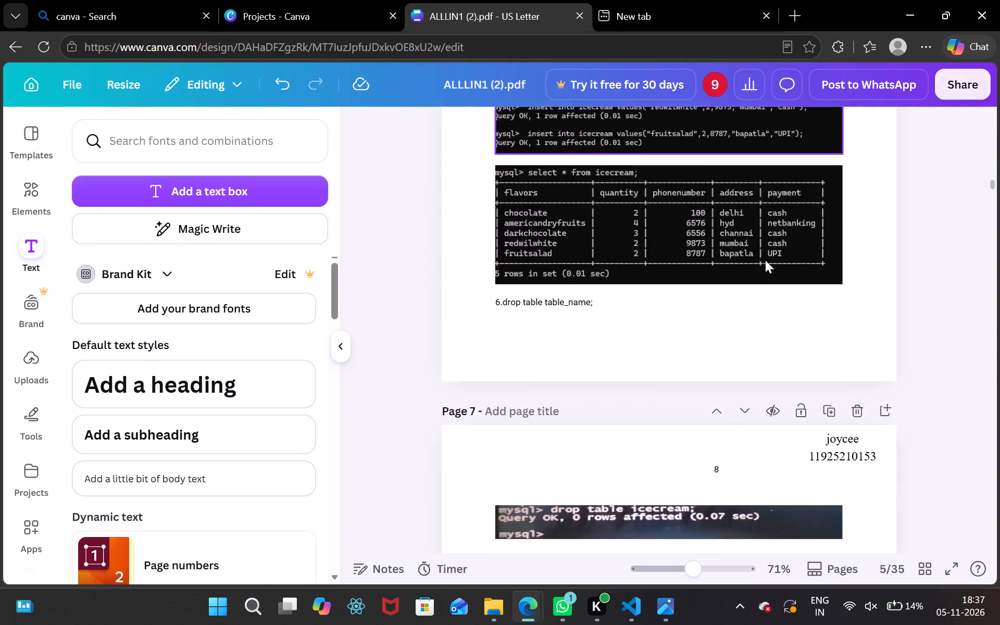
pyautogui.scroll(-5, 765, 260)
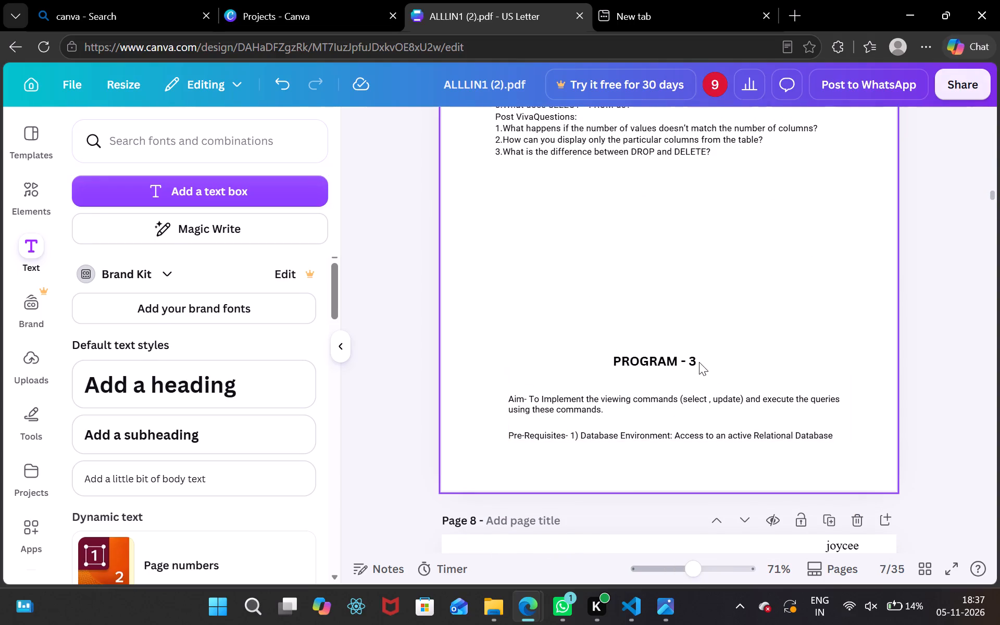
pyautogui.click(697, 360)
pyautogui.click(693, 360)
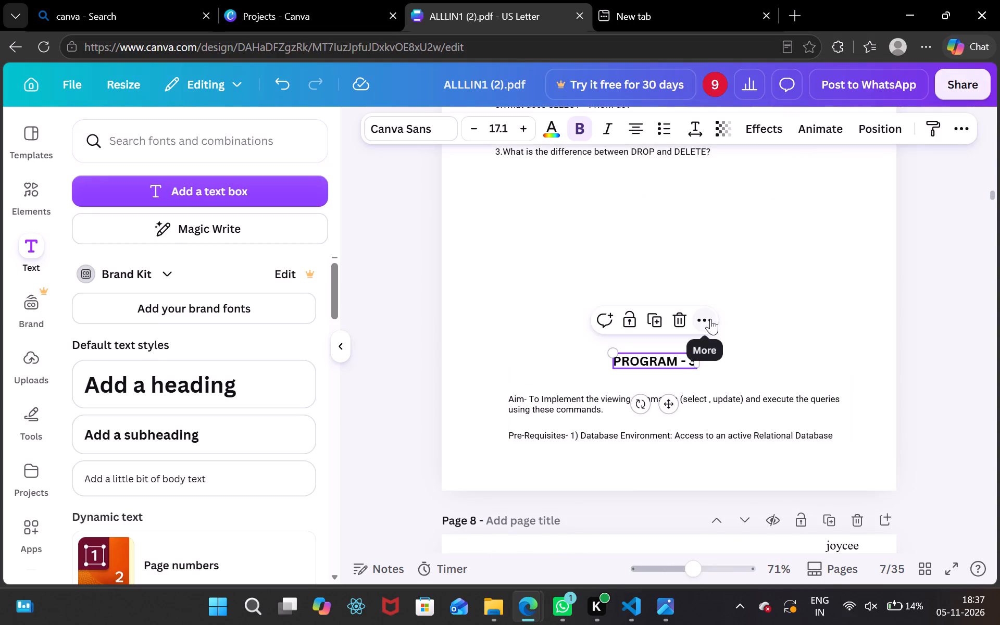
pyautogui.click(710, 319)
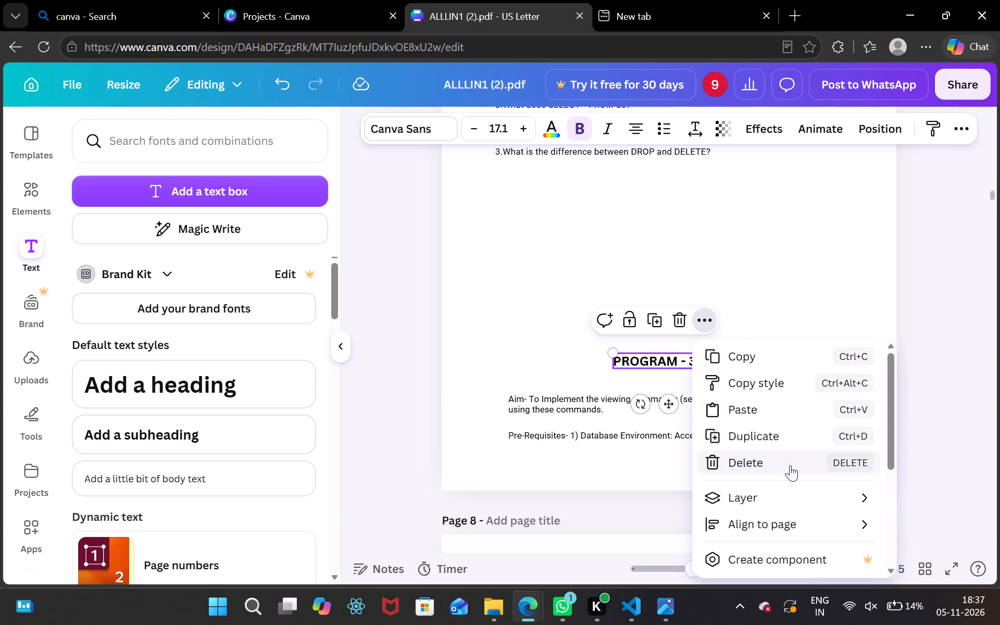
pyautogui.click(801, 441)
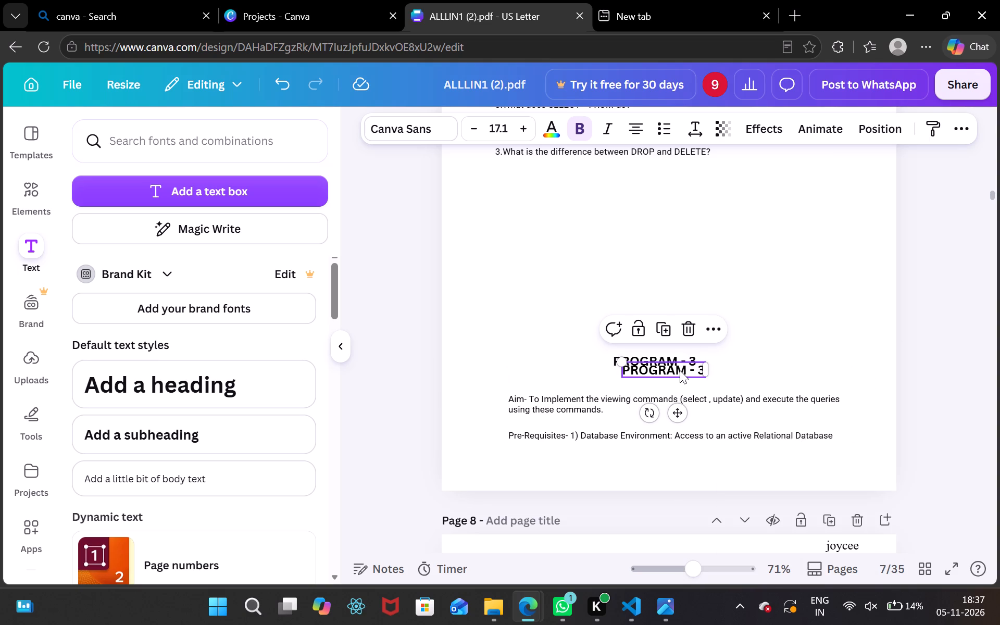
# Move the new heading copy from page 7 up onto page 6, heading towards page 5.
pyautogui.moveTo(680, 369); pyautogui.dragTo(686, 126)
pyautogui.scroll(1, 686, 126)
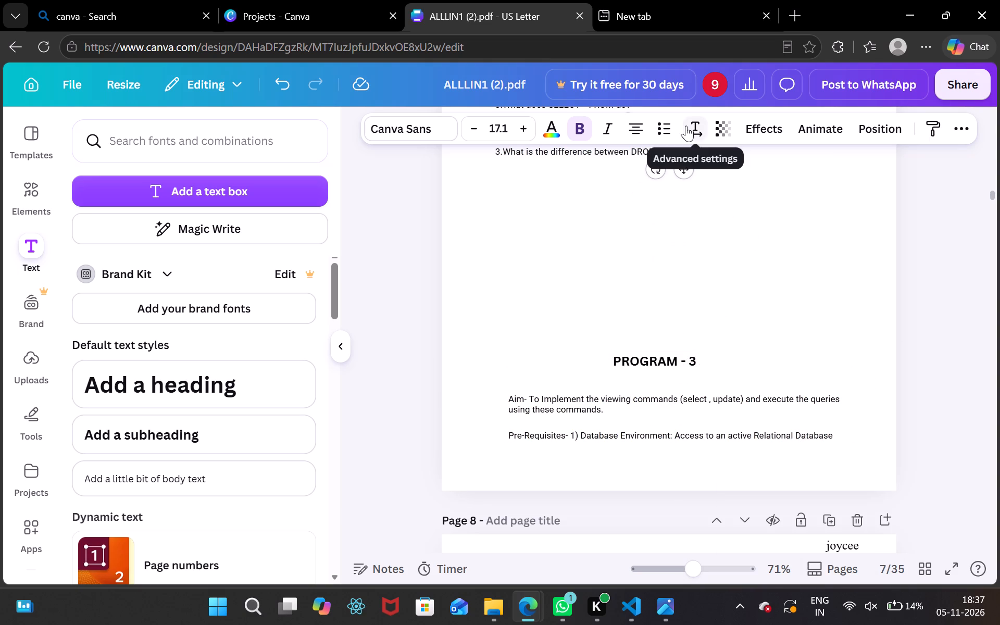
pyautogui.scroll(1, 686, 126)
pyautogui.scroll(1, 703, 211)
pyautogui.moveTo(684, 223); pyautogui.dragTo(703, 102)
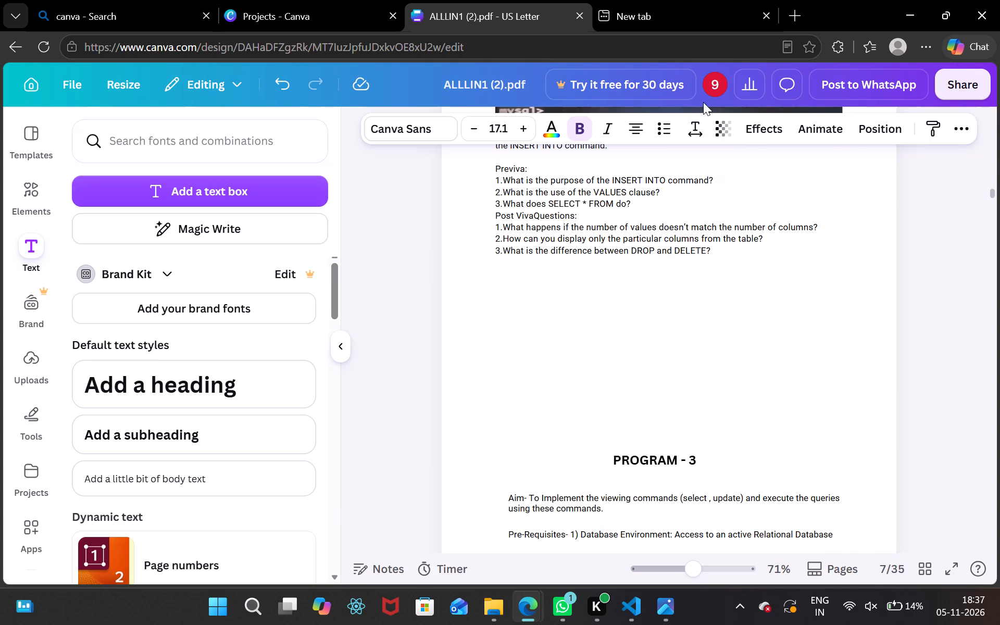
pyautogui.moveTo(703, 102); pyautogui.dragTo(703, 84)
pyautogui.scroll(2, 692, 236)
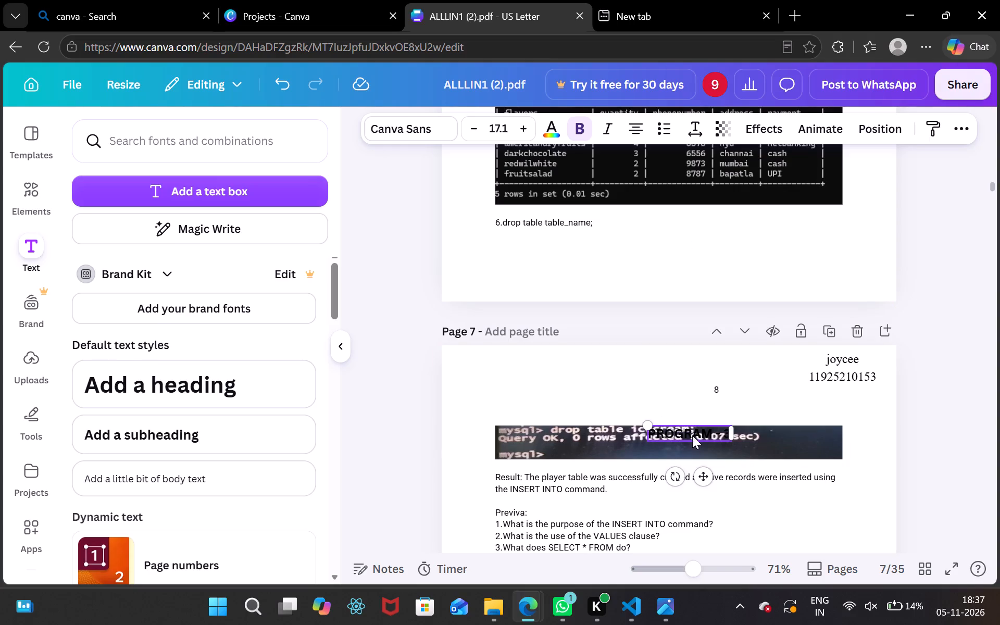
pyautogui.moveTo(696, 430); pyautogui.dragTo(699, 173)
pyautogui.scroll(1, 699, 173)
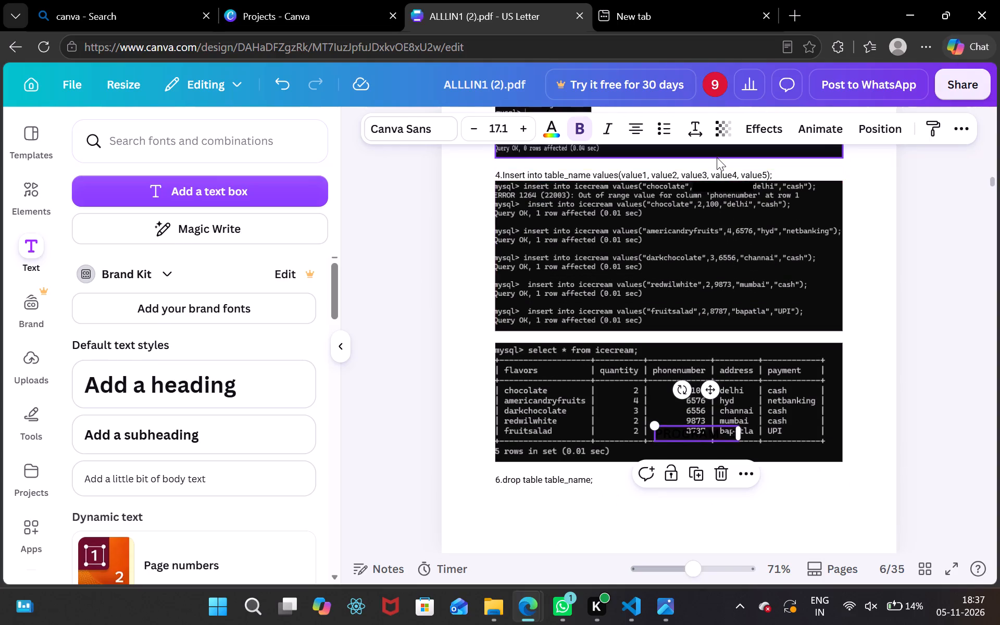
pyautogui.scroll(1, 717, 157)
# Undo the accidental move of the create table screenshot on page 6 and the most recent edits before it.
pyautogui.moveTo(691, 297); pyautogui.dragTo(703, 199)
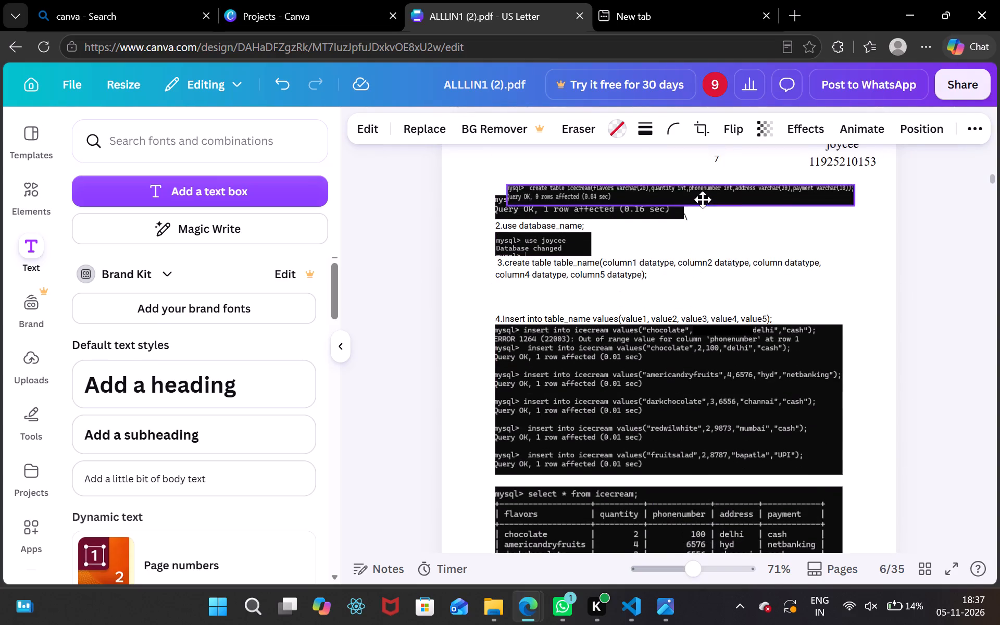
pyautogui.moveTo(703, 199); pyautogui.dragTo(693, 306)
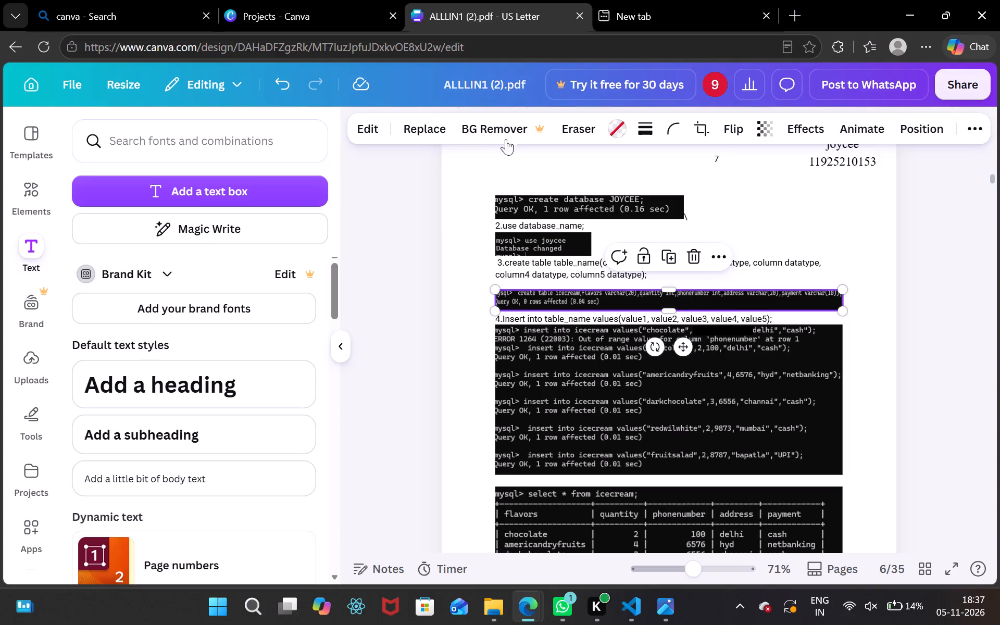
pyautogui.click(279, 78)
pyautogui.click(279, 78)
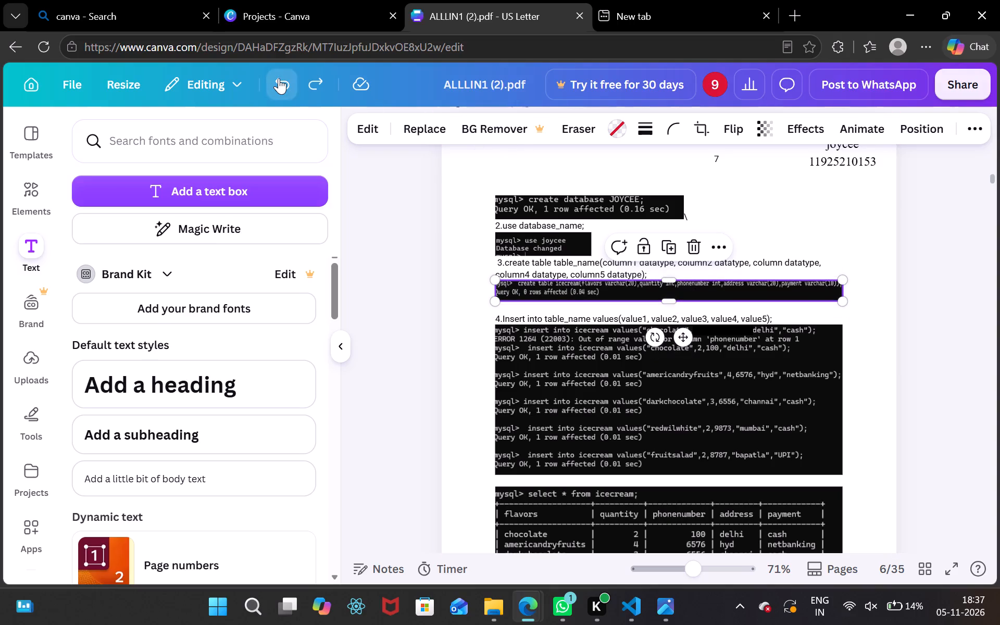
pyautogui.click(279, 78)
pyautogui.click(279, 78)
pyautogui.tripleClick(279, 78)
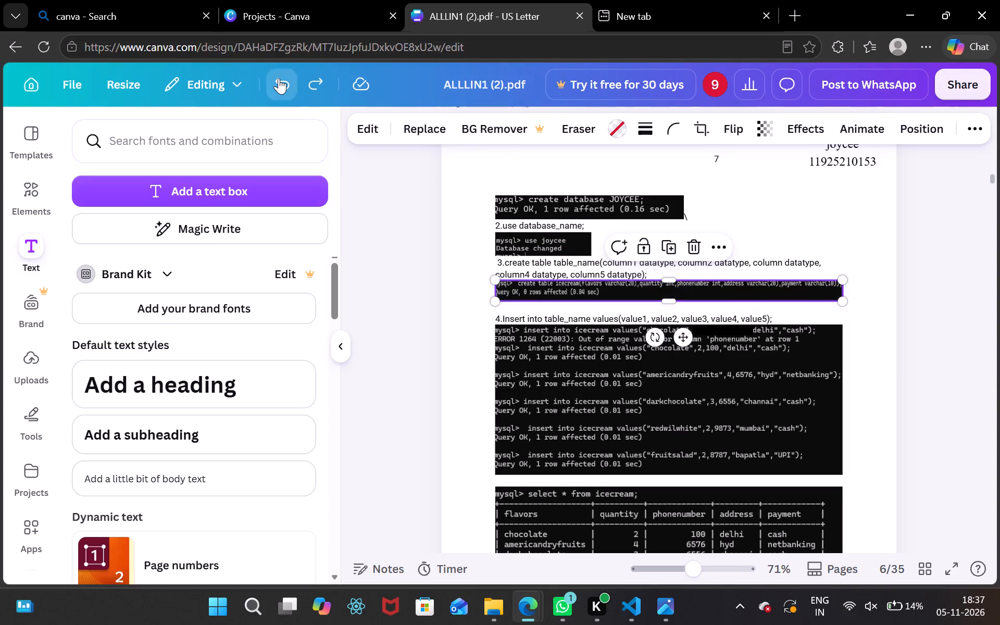
# Undo further recent edits and check the content and program headings on pages 5 to 7.
pyautogui.click(279, 78)
pyautogui.click(279, 78)
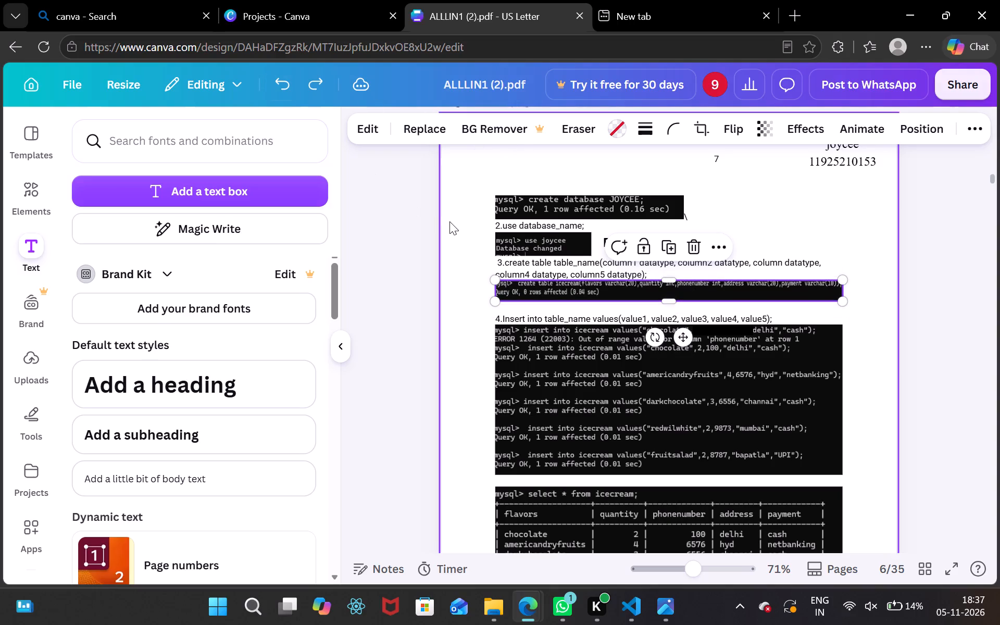
pyautogui.scroll(-1, 449, 221)
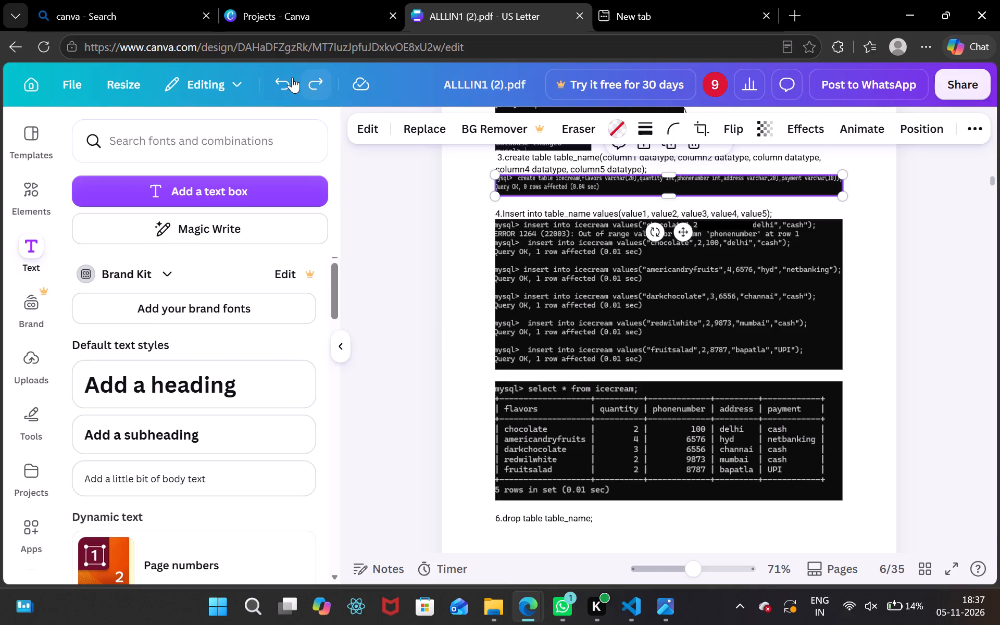
pyautogui.click(288, 77)
pyautogui.scroll(-3, 505, 231)
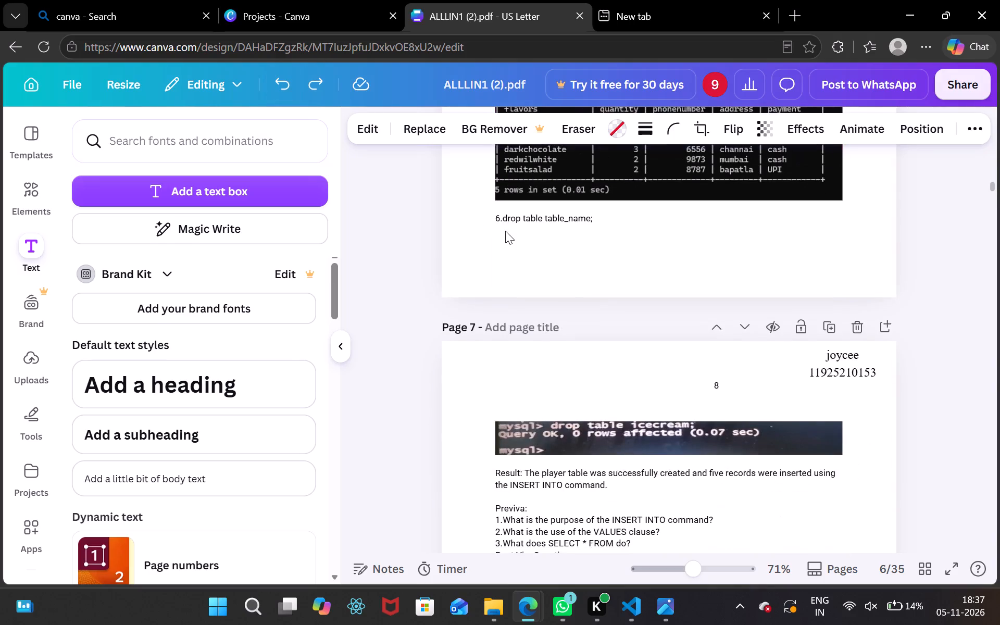
pyautogui.scroll(-3, 505, 231)
pyautogui.scroll(4, 505, 231)
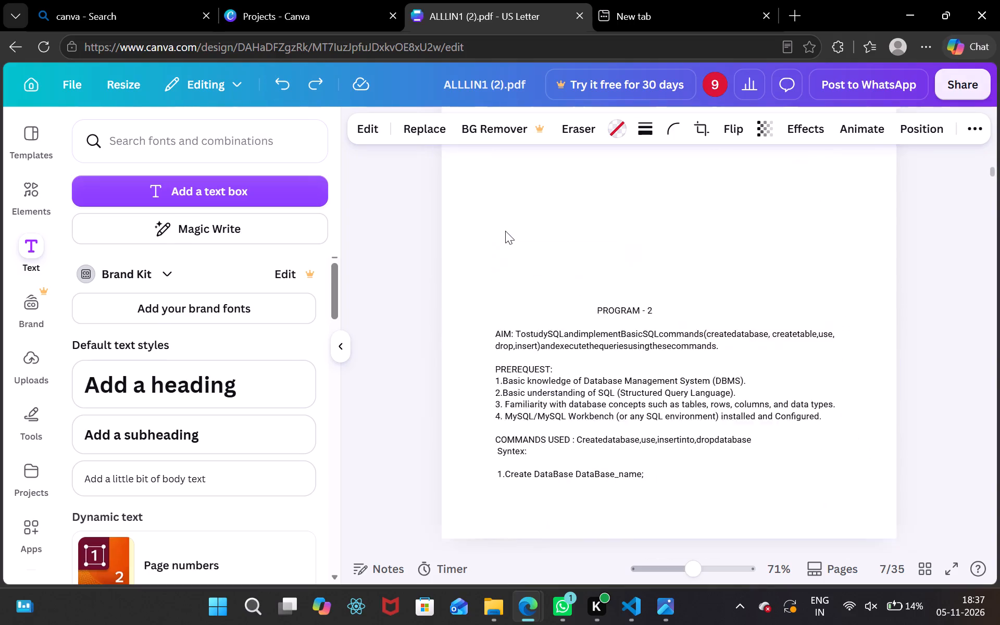
pyautogui.scroll(2, 505, 231)
pyautogui.scroll(-5, 505, 231)
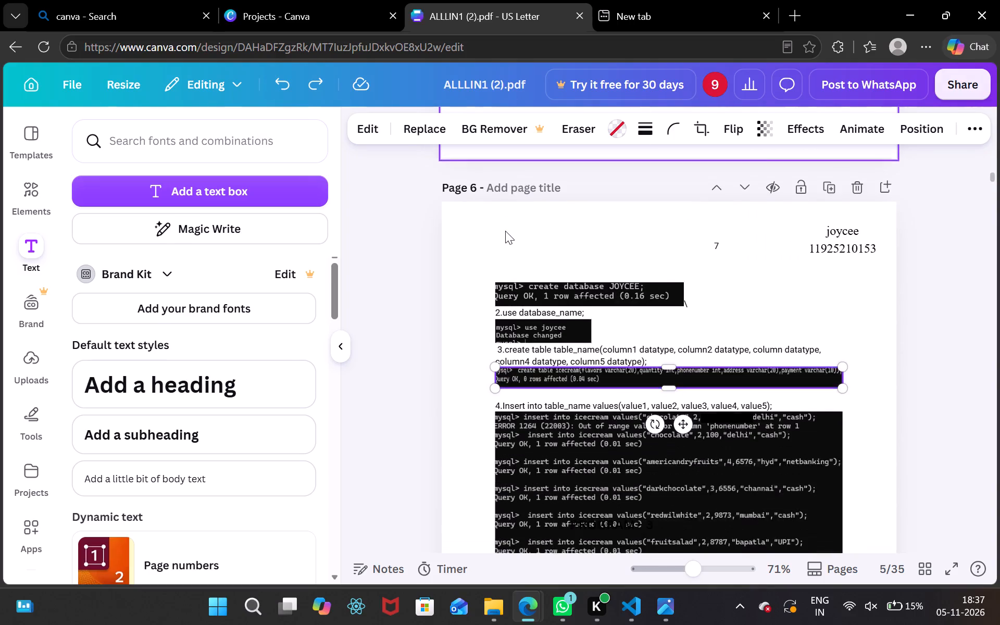
pyautogui.scroll(-1, 505, 231)
# Move the create table screenshot on page 6 slightly down, just above the "4.Insert into table_name" line.
pyautogui.click(781, 294)
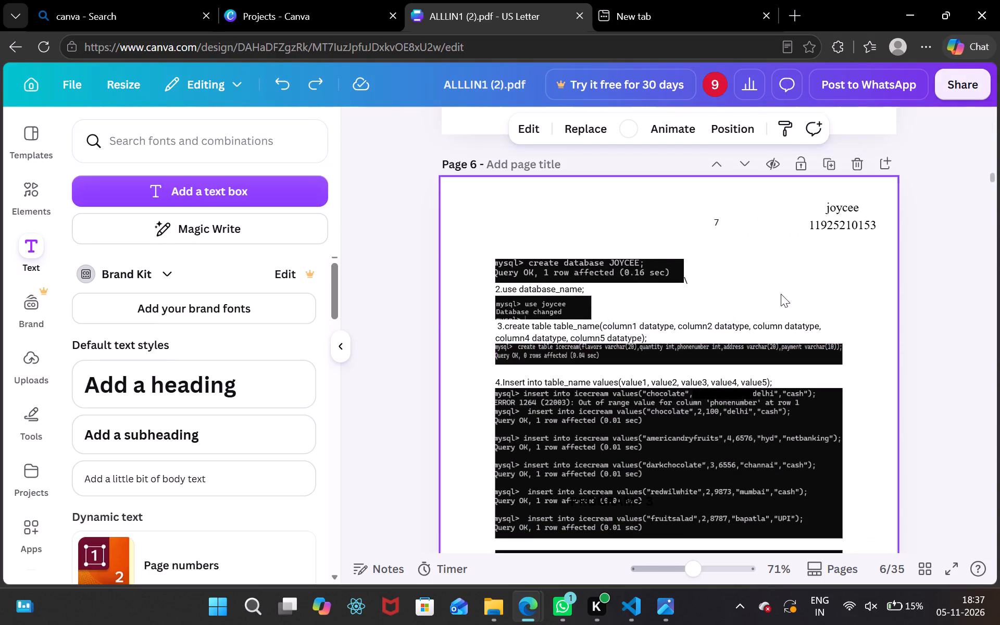
pyautogui.moveTo(680, 349); pyautogui.dragTo(679, 359)
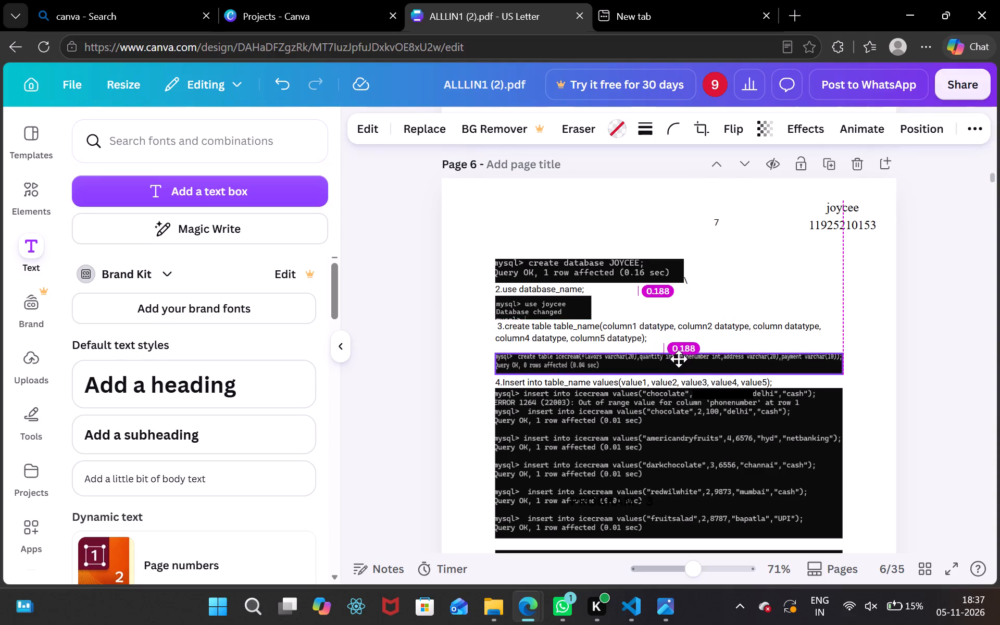
pyautogui.moveTo(679, 359); pyautogui.dragTo(679, 358)
pyautogui.scroll(-2, 772, 392)
pyautogui.click(867, 340)
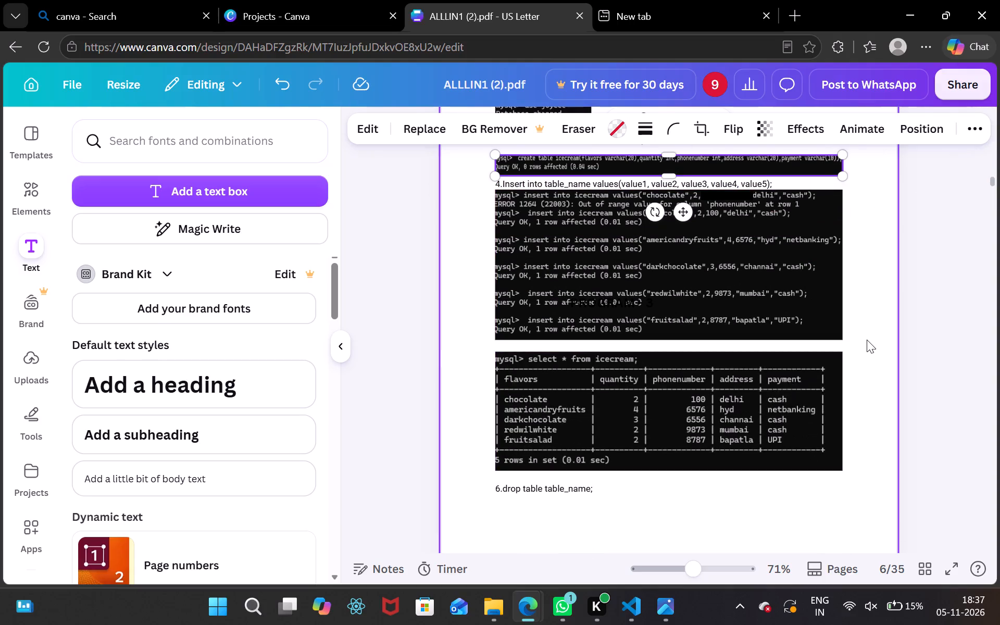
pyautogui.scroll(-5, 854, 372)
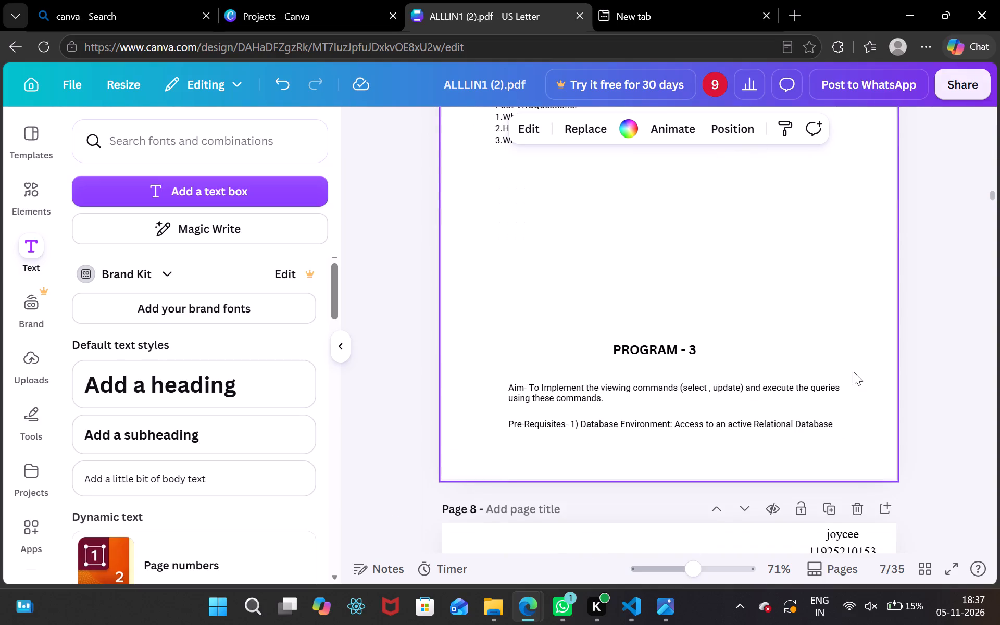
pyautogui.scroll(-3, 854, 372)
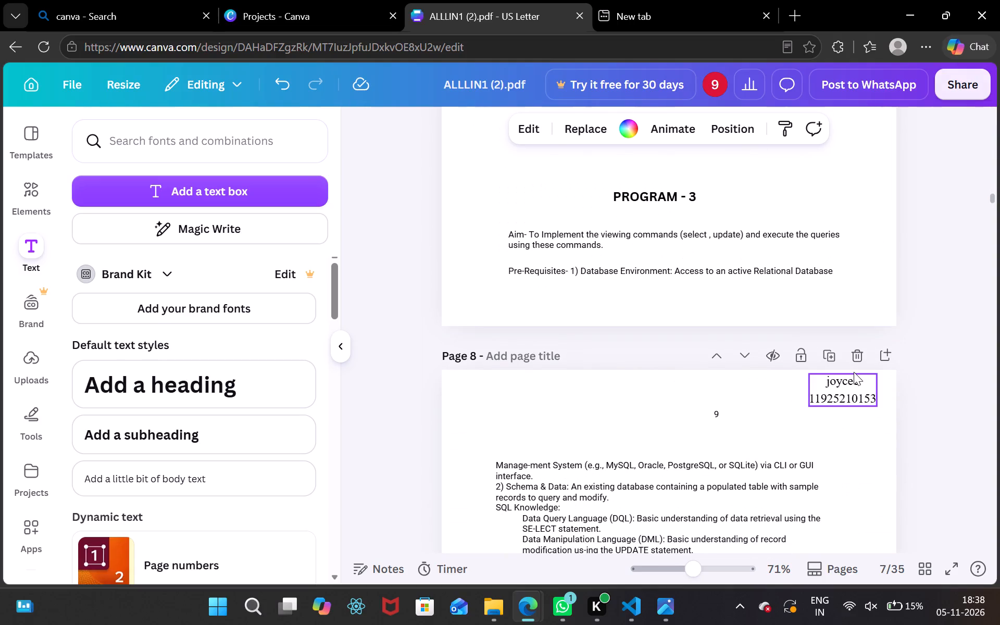
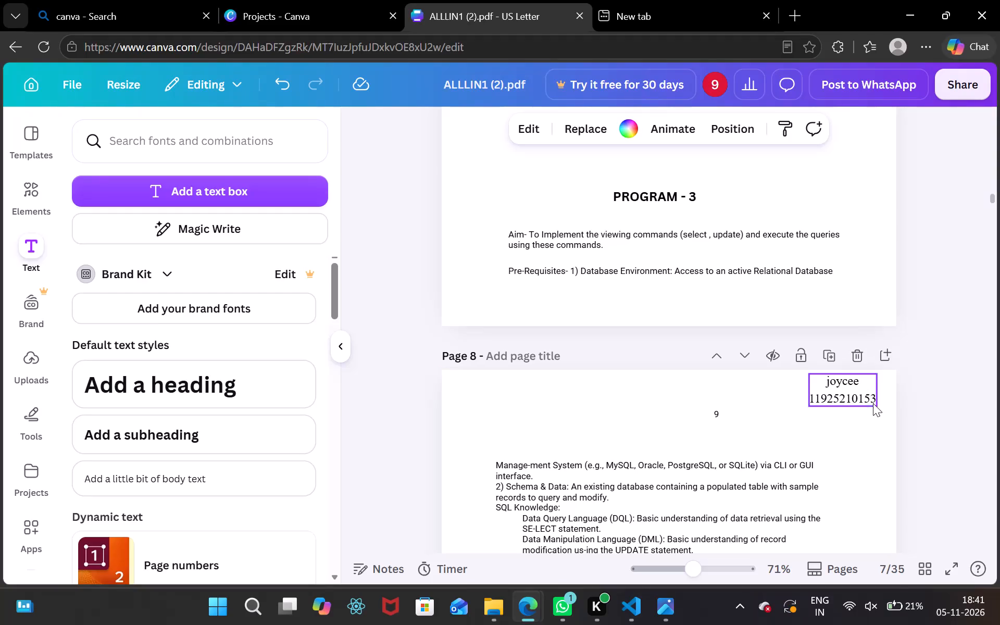
# Nudge the student name and number header on page 8 slightly towards the page's outer edge.
pyautogui.moveTo(869, 402); pyautogui.dragTo(873, 402)
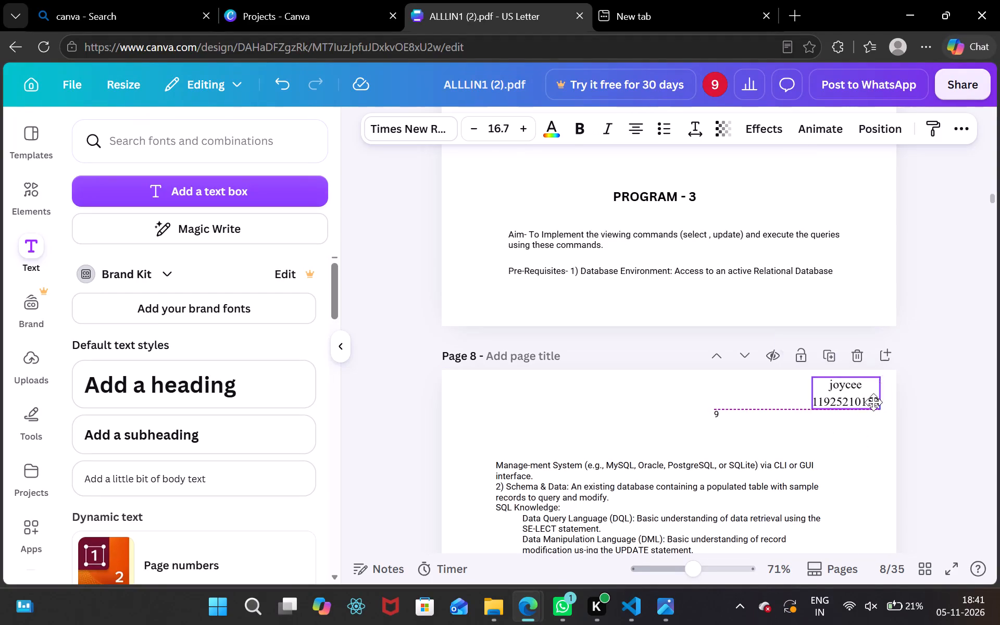
pyautogui.moveTo(873, 402); pyautogui.dragTo(874, 403)
# Look through pages 7 to 35 to check the student header, screenshots and content on each page.
pyautogui.scroll(5, 822, 288)
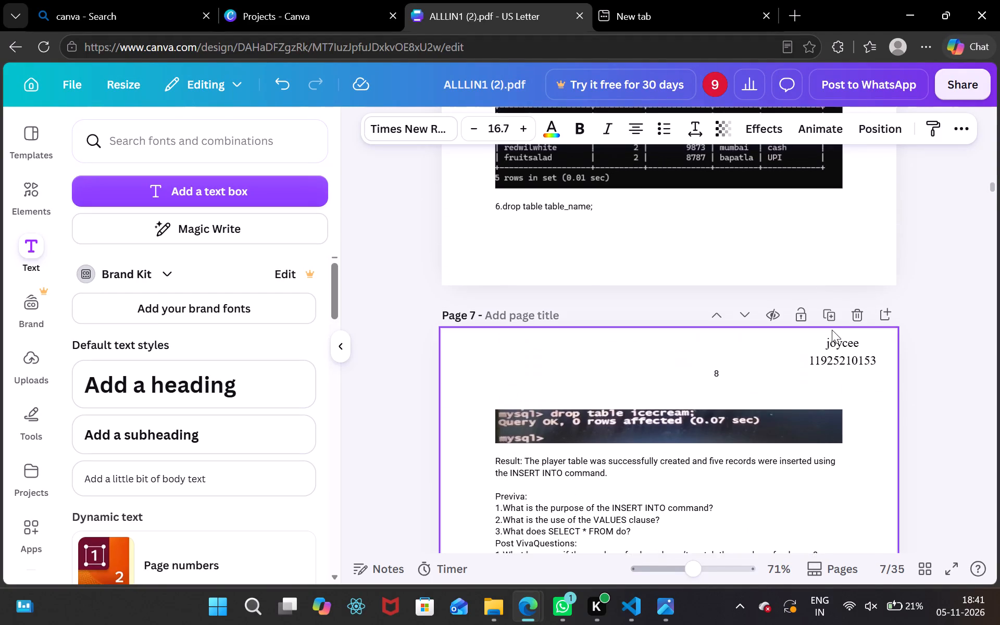
pyautogui.scroll(-11, 832, 330)
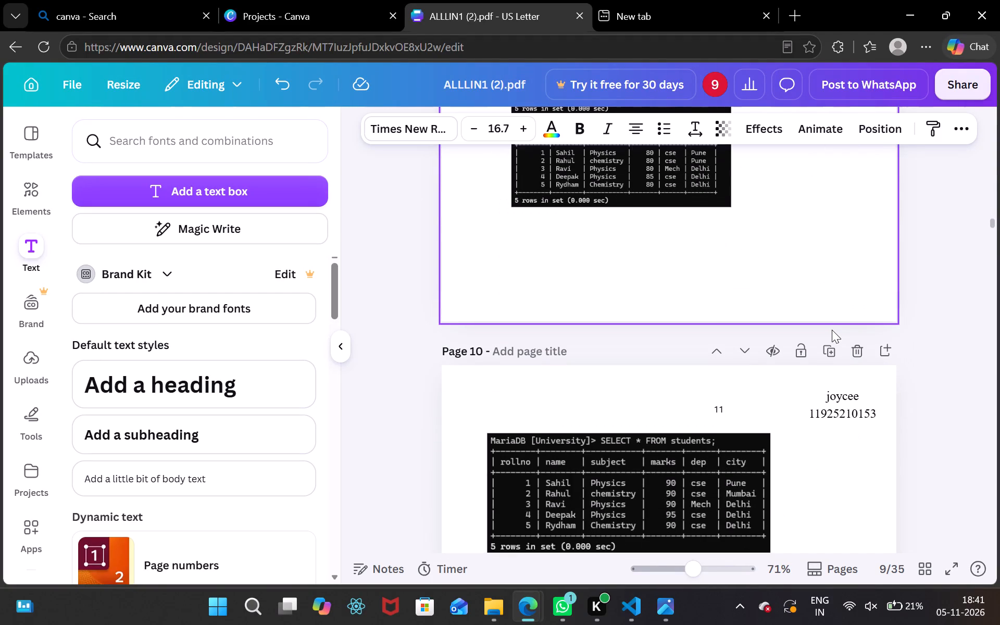
pyautogui.scroll(-1, 832, 330)
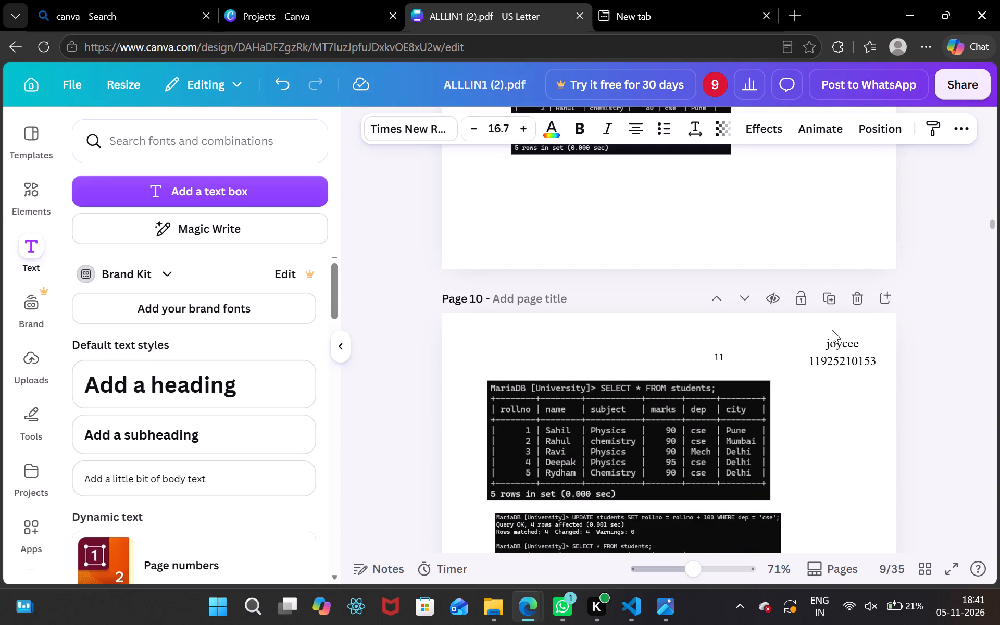
pyautogui.scroll(-11, 922, 389)
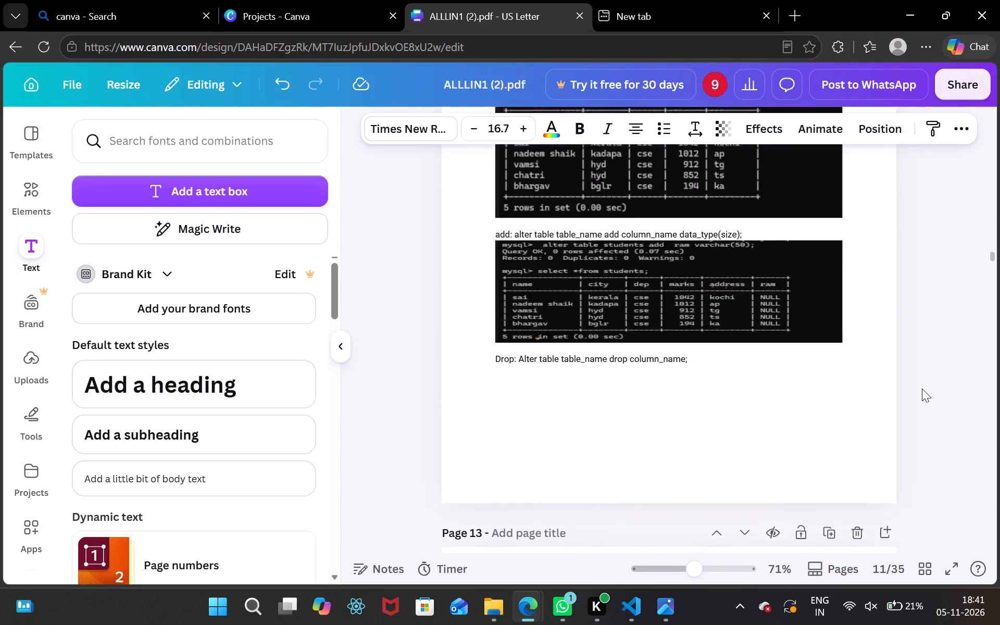
pyautogui.scroll(-2, 922, 389)
pyautogui.scroll(-13, 834, 389)
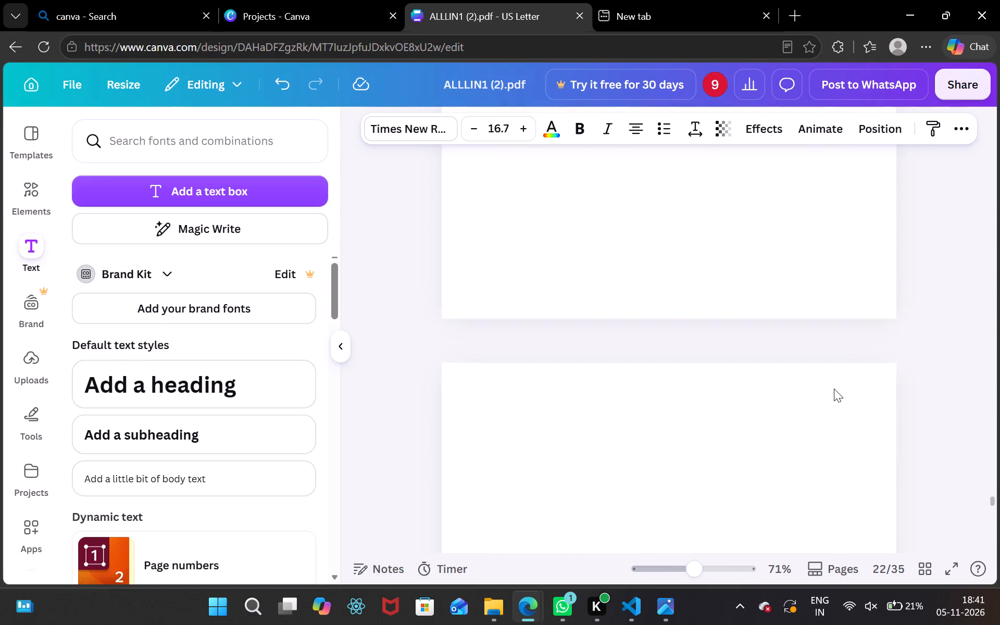
pyautogui.scroll(-9, 834, 389)
pyautogui.scroll(2, 834, 389)
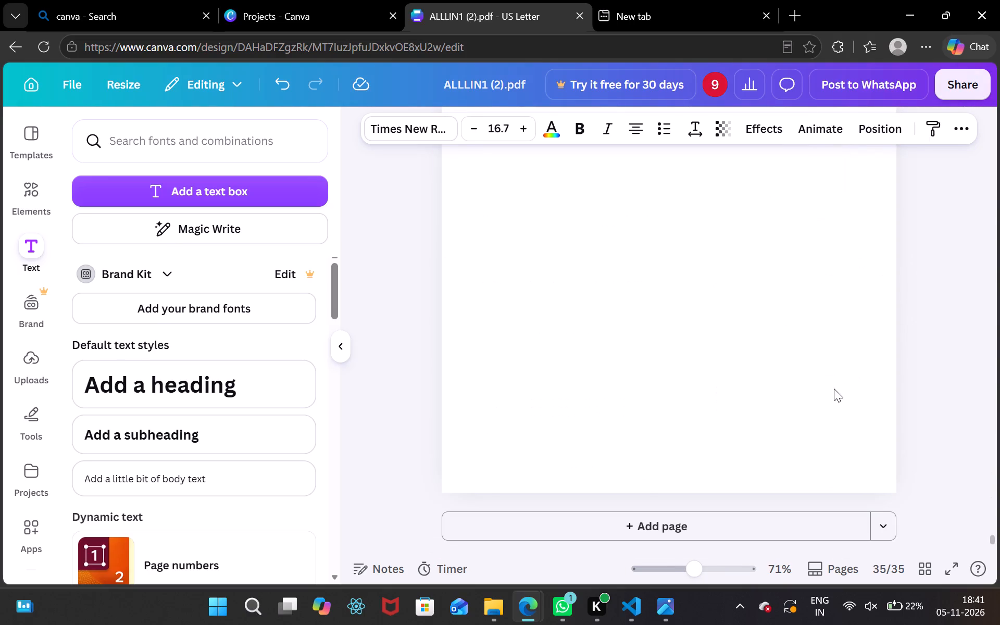
pyautogui.scroll(8, 834, 389)
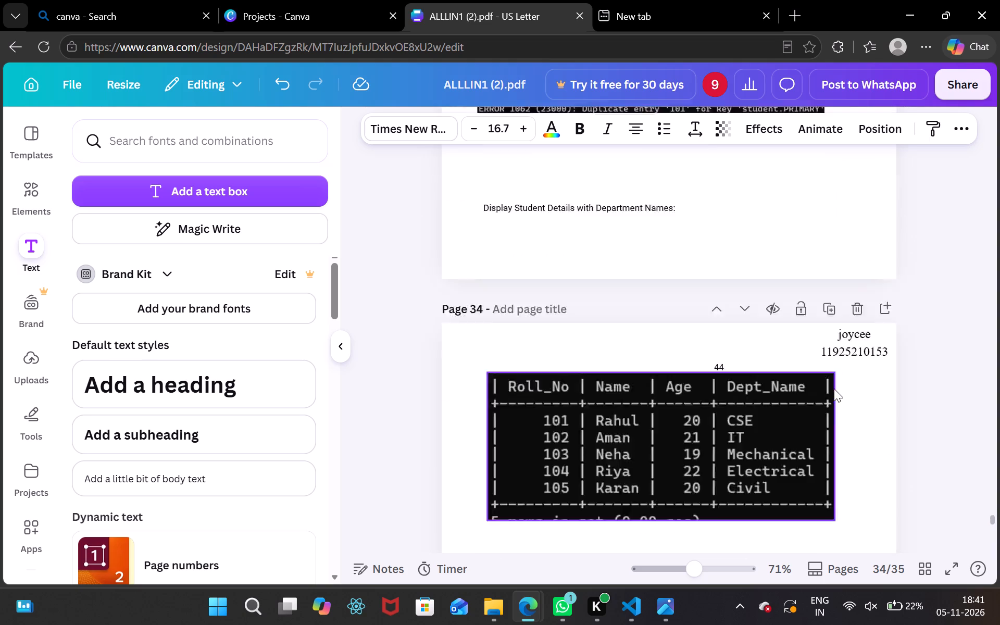
pyautogui.scroll(1, 834, 389)
pyautogui.scroll(-8, 834, 389)
pyautogui.scroll(2, 834, 389)
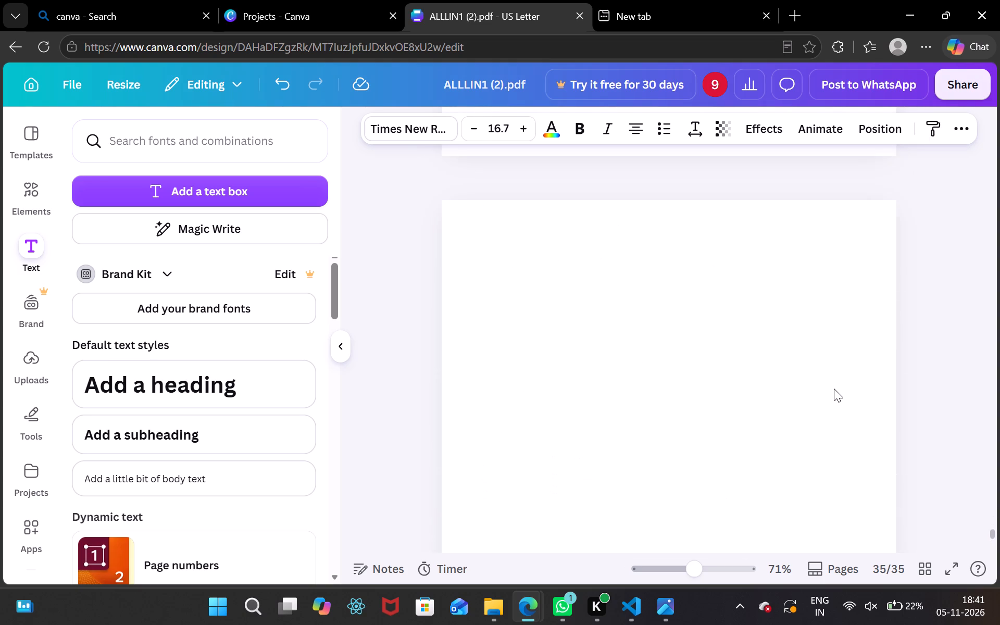
pyautogui.scroll(4, 834, 389)
pyautogui.scroll(-2, 834, 389)
pyautogui.click(846, 454)
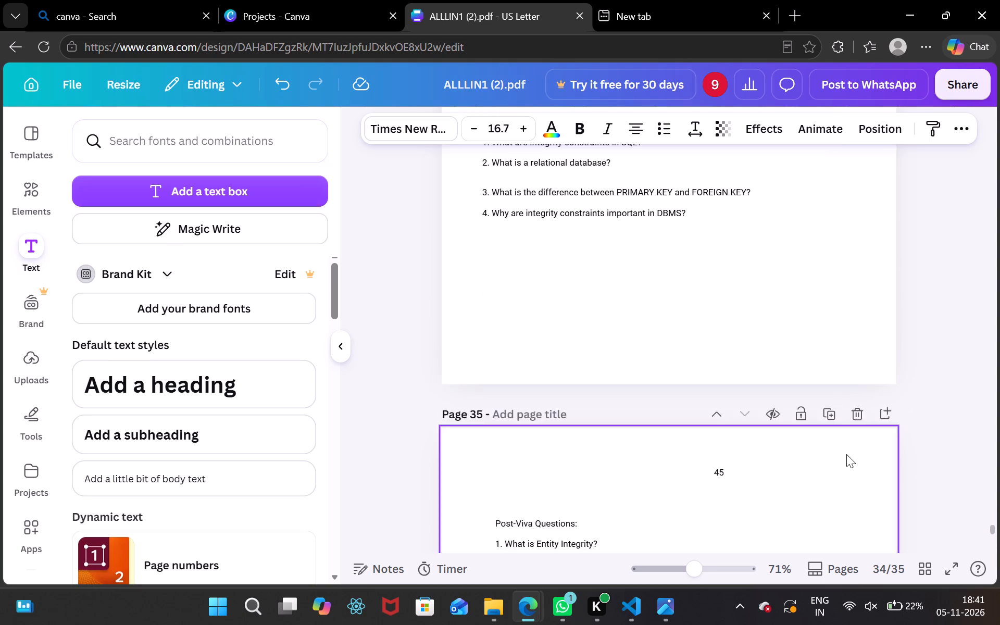
pyautogui.moveTo(838, 453); pyautogui.dragTo(854, 424)
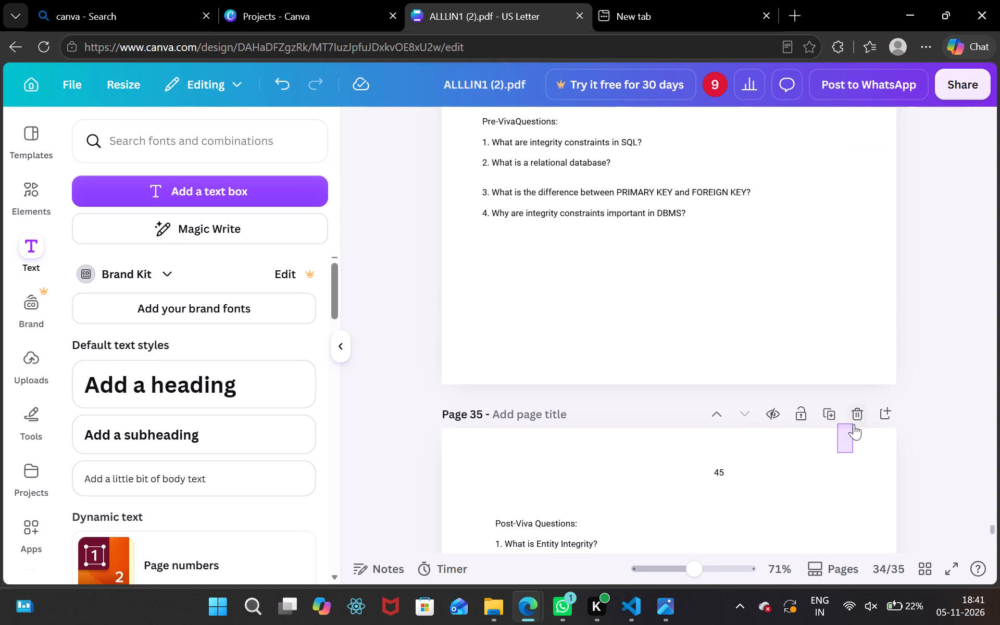
pyautogui.moveTo(854, 424); pyautogui.dragTo(858, 410)
pyautogui.click(858, 410)
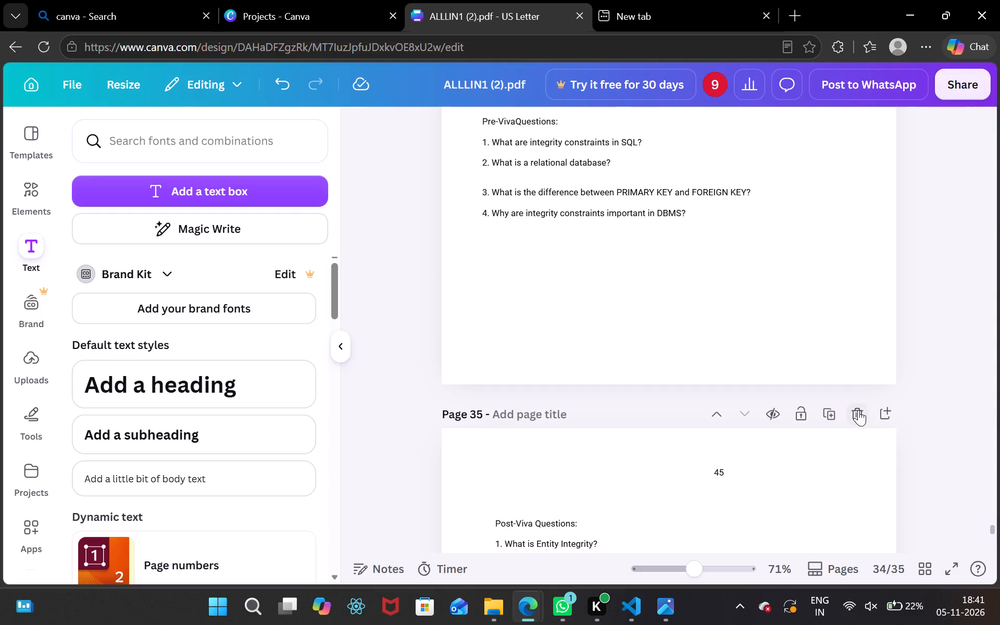
# Review the document again from the end back to page 1, and check pages 1 to 6.
pyautogui.scroll(9, 802, 431)
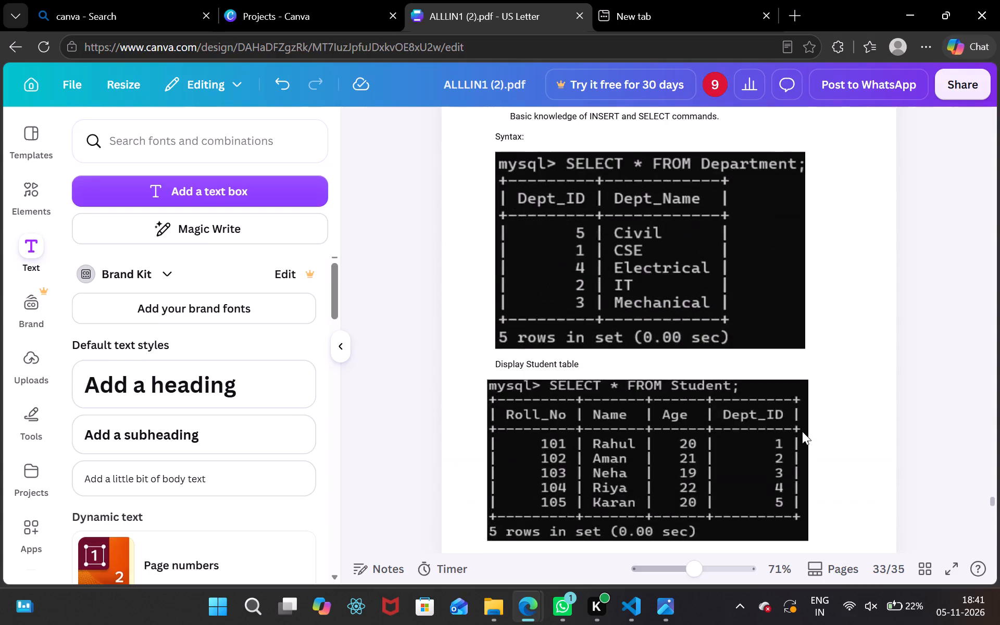
pyautogui.scroll(7, 802, 431)
pyautogui.scroll(20, 802, 431)
pyautogui.scroll(10, 802, 431)
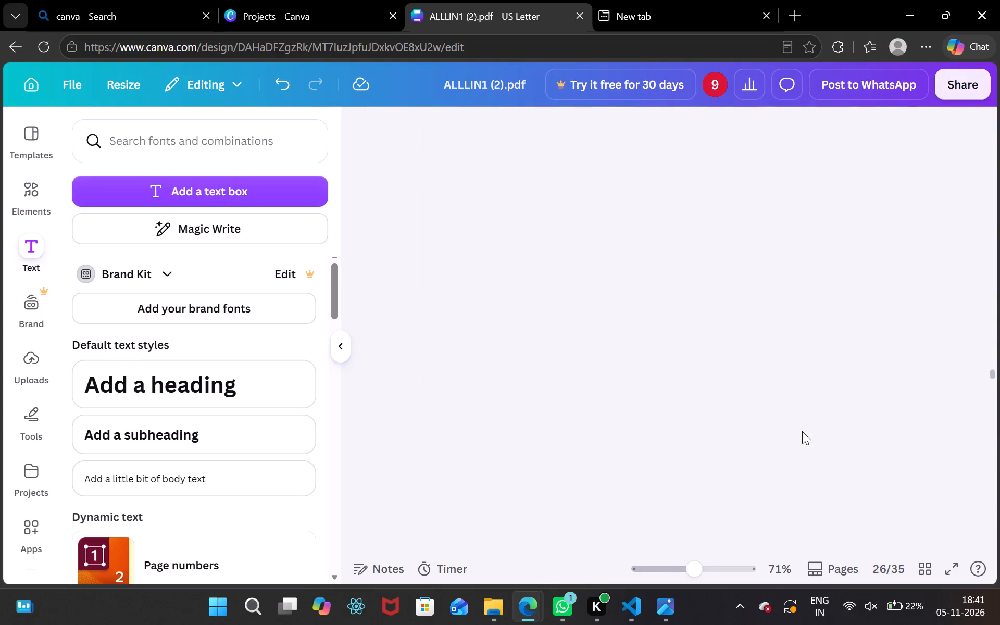
pyautogui.scroll(11, 802, 431)
pyautogui.scroll(10, 802, 431)
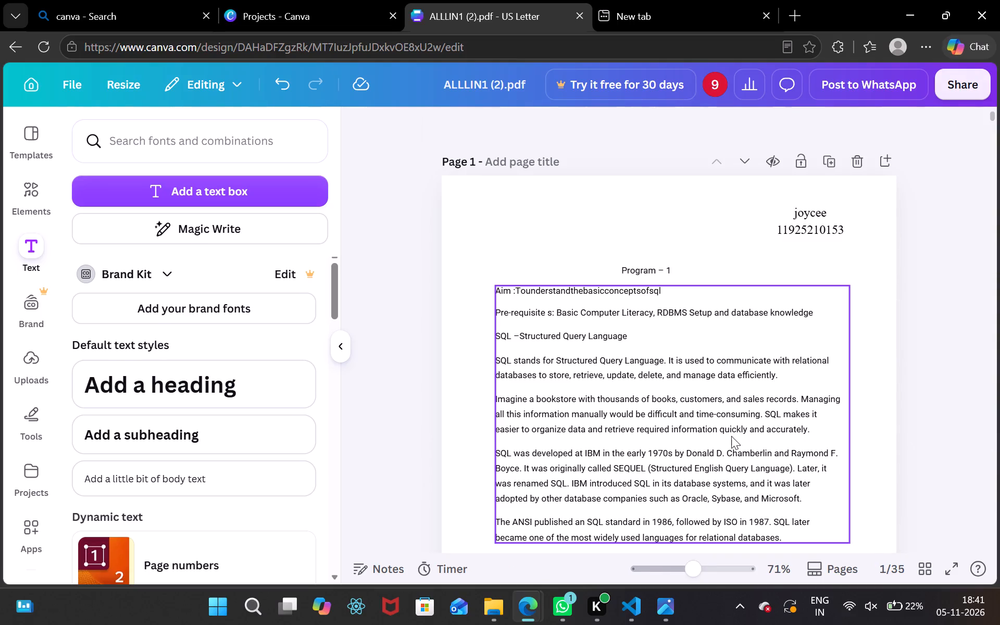
pyautogui.scroll(2, 770, 294)
pyautogui.click(770, 294)
pyautogui.click(785, 255)
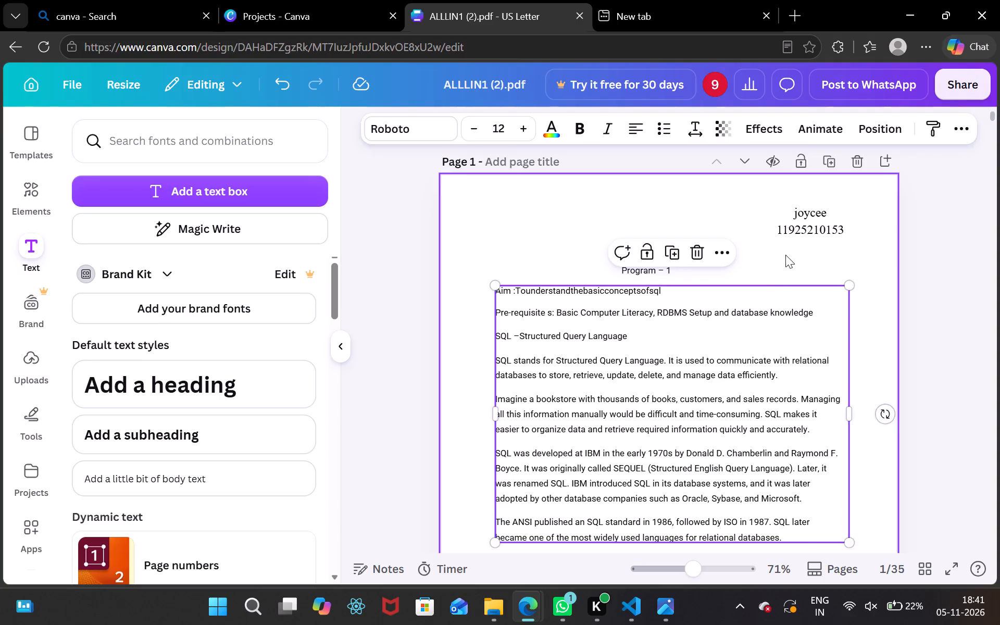
pyautogui.scroll(-2, 729, 290)
pyautogui.scroll(-3, 765, 418)
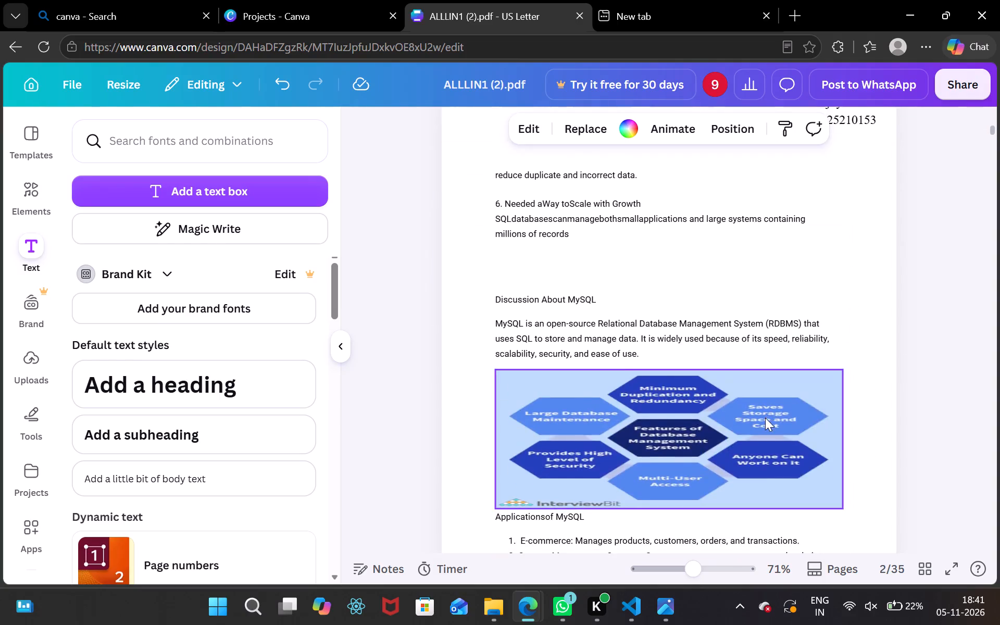
pyautogui.scroll(-6, 765, 418)
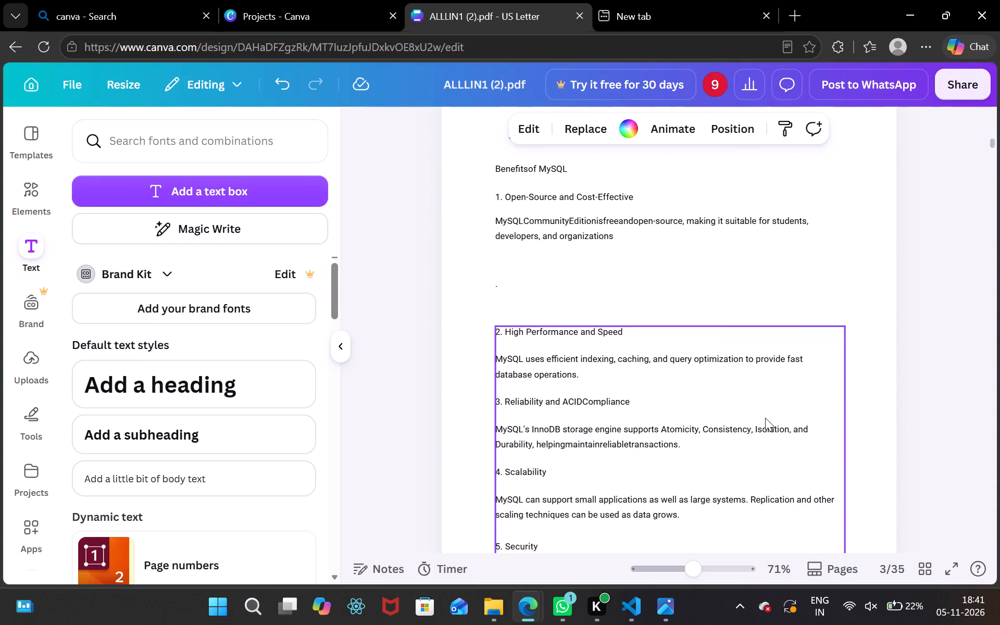
pyautogui.scroll(-9, 765, 418)
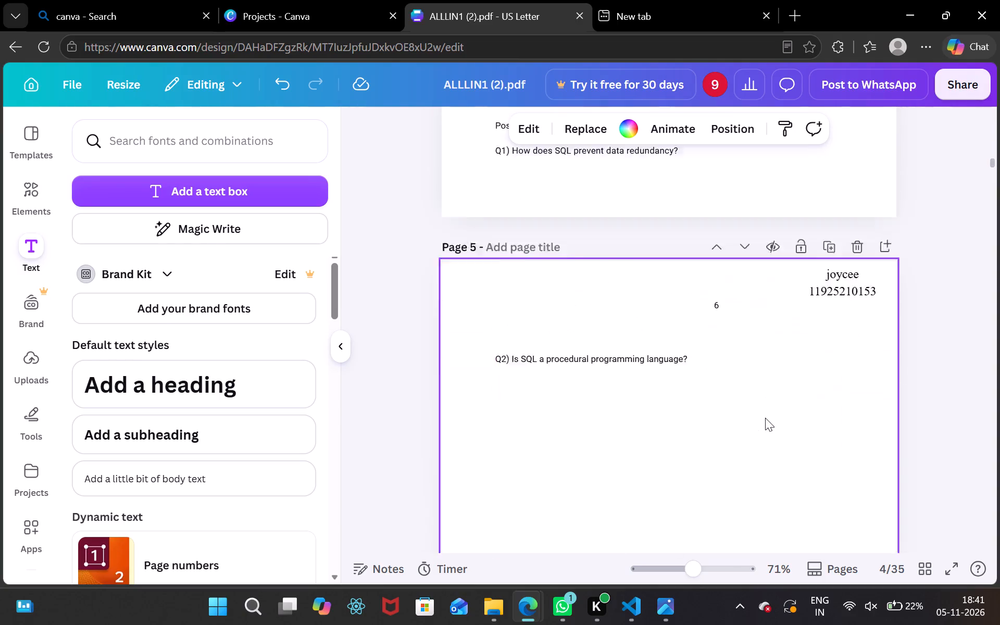
pyautogui.scroll(-4, 765, 418)
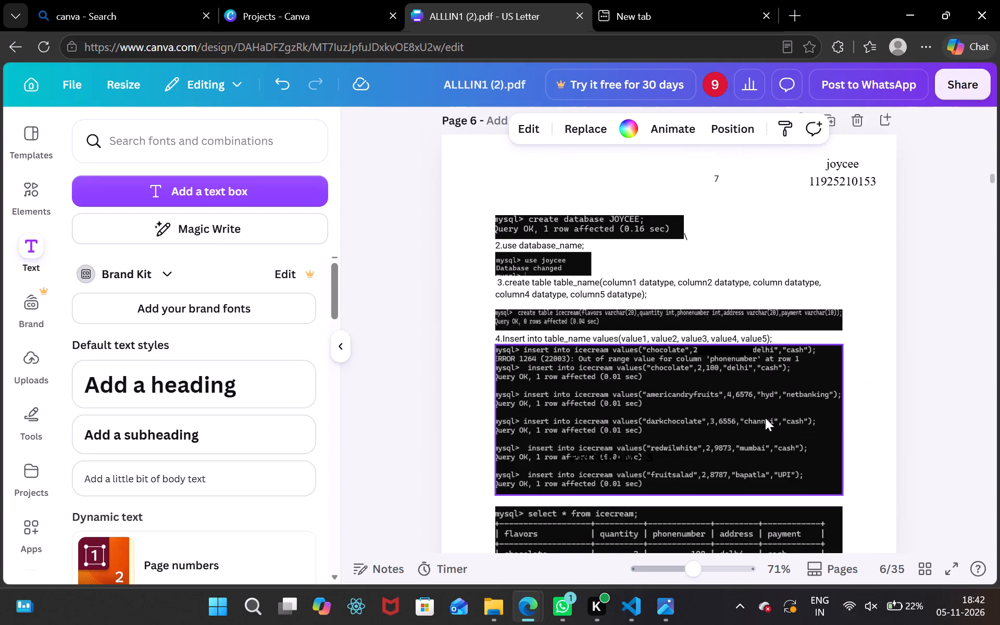
# Download all pages of the design as a PDF.
pyautogui.click(956, 87)
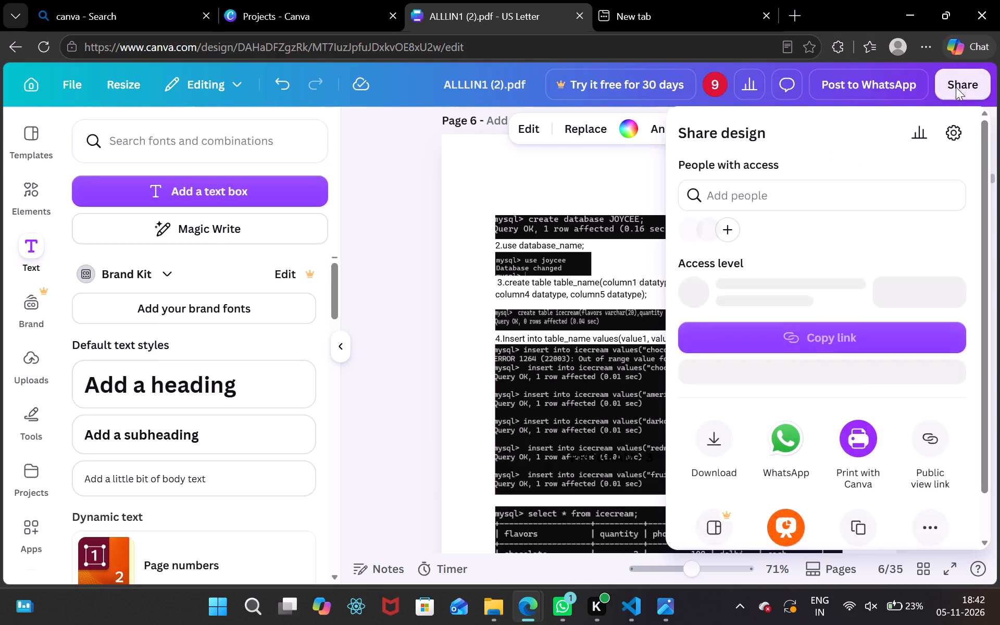
pyautogui.click(717, 454)
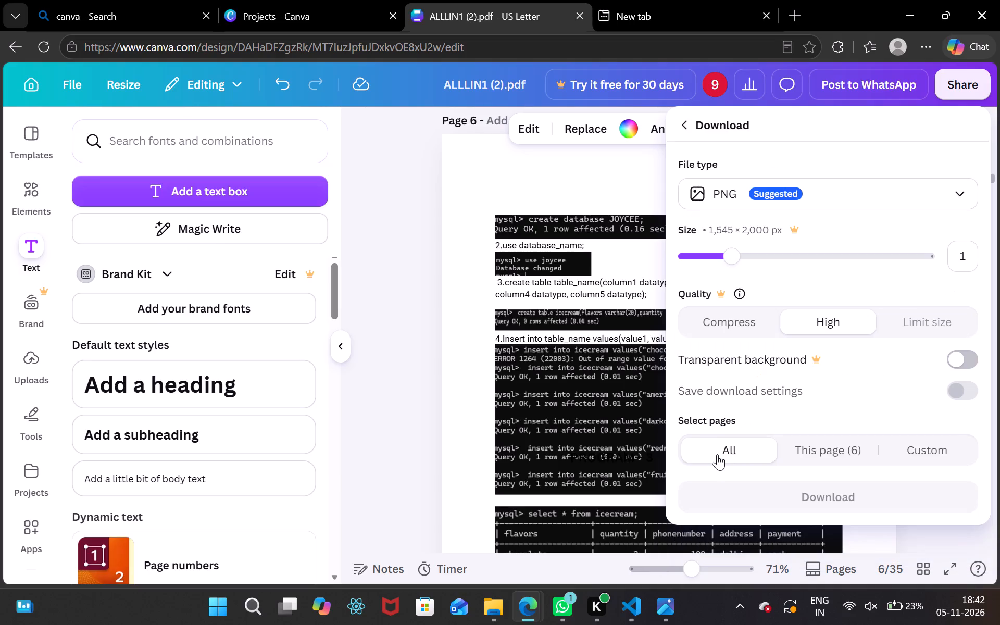
pyautogui.click(749, 196)
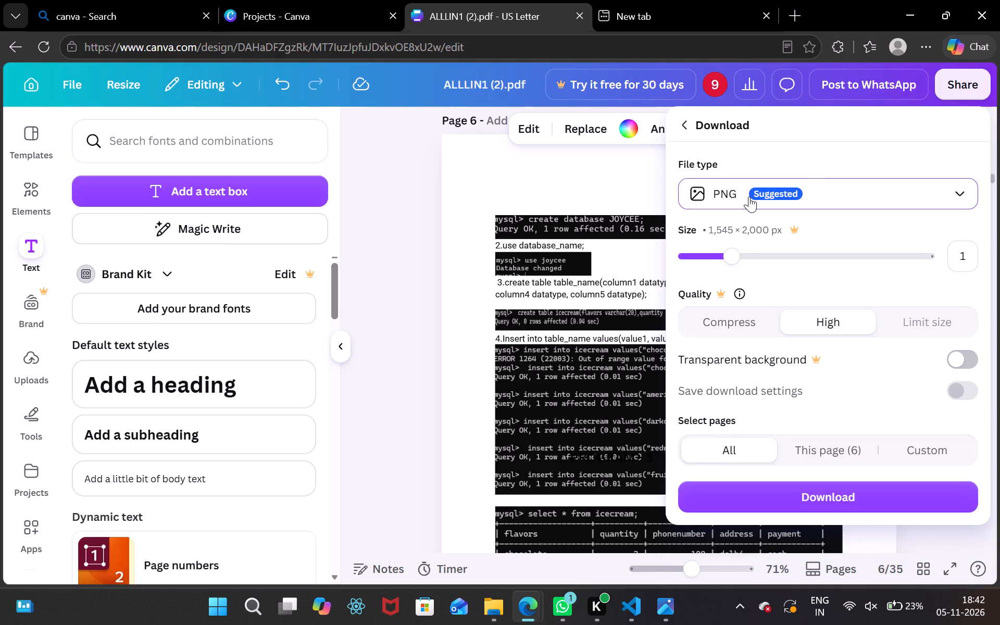
pyautogui.click(751, 351)
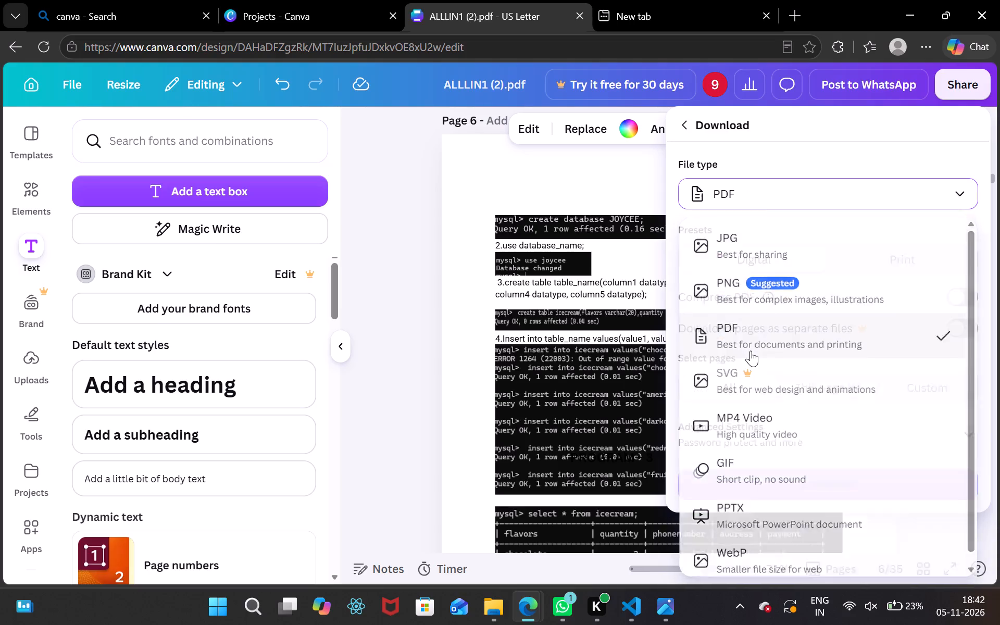
pyautogui.click(769, 471)
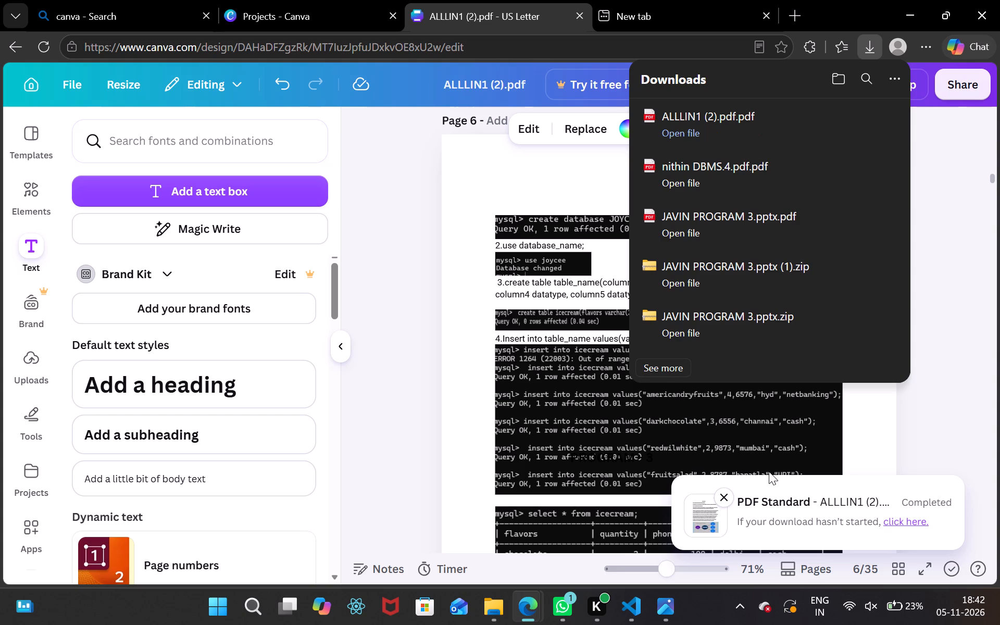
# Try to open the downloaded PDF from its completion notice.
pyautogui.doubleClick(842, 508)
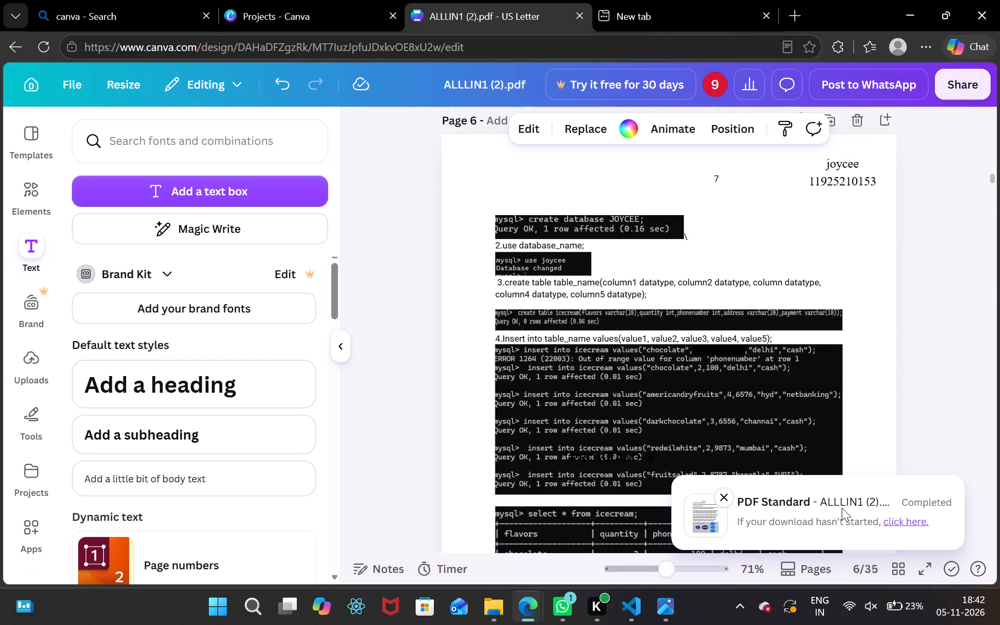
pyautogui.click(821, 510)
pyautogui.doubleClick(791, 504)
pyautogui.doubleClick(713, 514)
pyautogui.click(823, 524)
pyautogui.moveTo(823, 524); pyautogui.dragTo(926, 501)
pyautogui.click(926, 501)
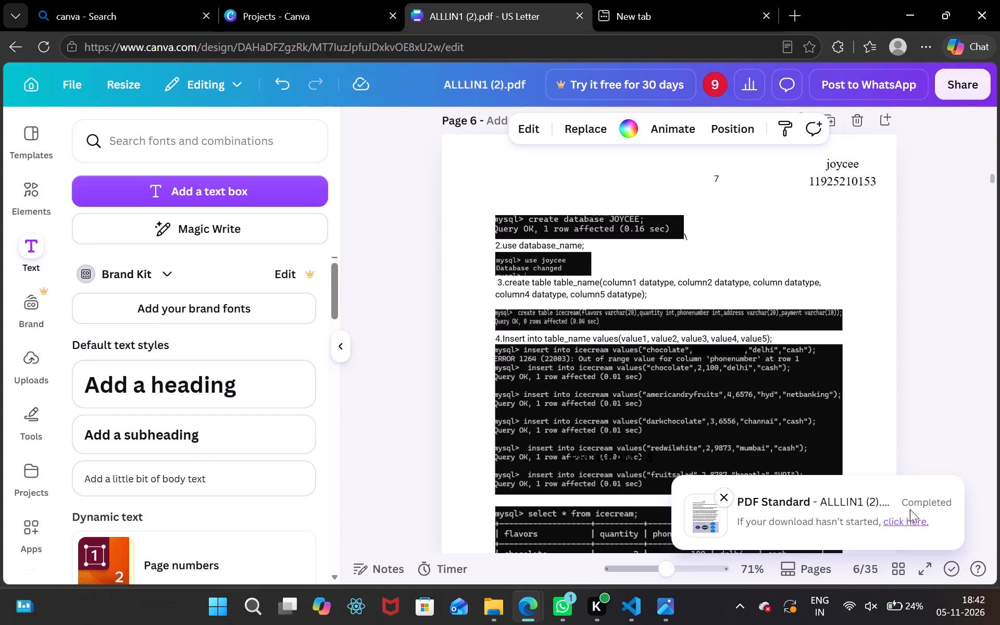
# Download the finished PDF again using the notice's fallback link.
pyautogui.doubleClick(904, 522)
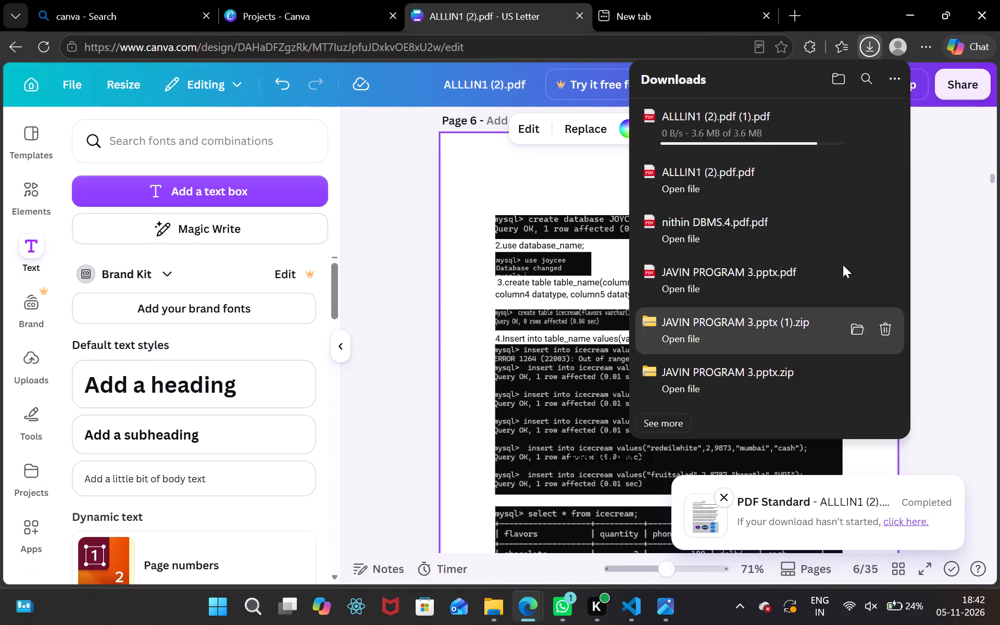
# Open the newly downloaded ALLLIN1 (2).pdf (1).pdf and check its early pages, coming back to page 1 for a closer look.
pyautogui.doubleClick(776, 125)
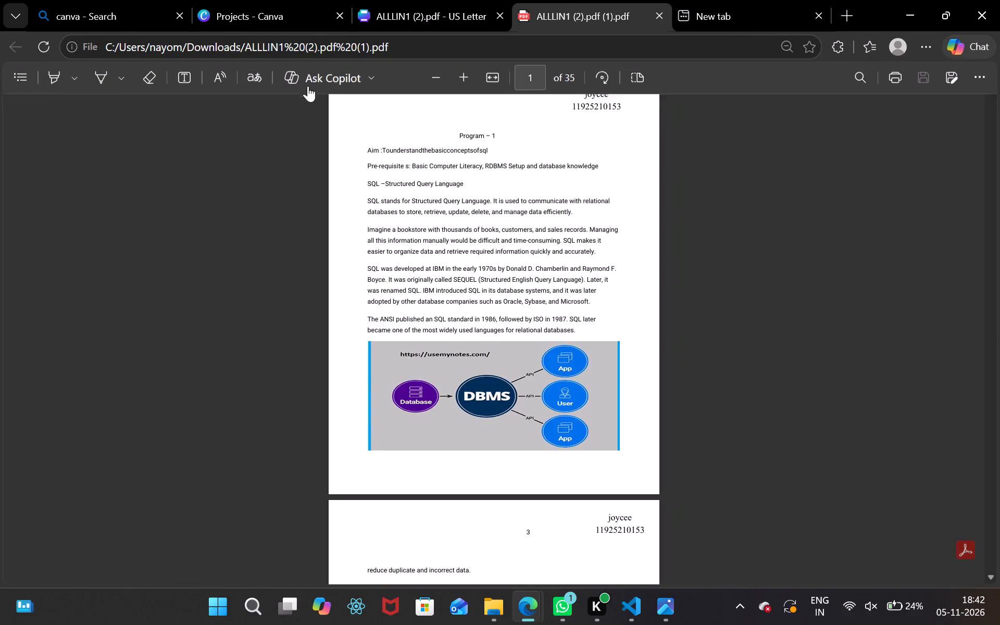
pyautogui.click(969, 79)
pyautogui.click(725, 134)
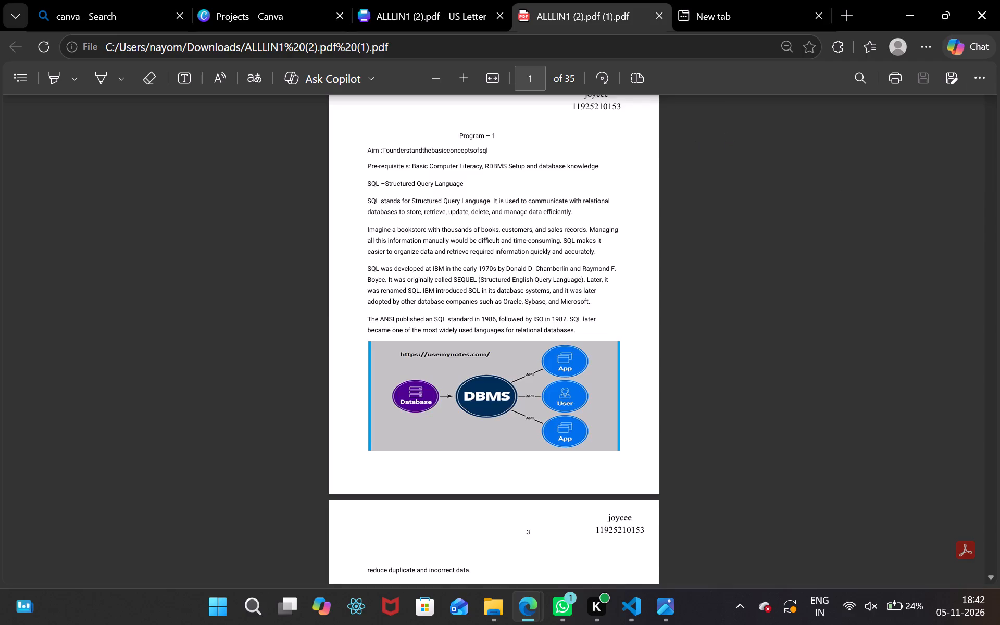
pyautogui.scroll(-14, 583, 170)
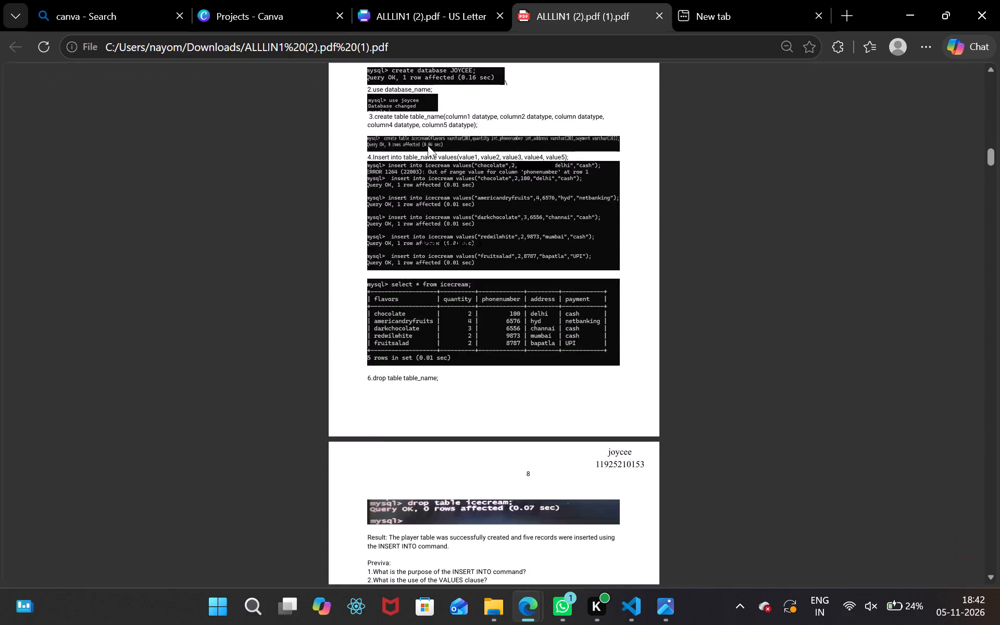
pyautogui.scroll(20, 428, 145)
pyautogui.scroll(7, 428, 145)
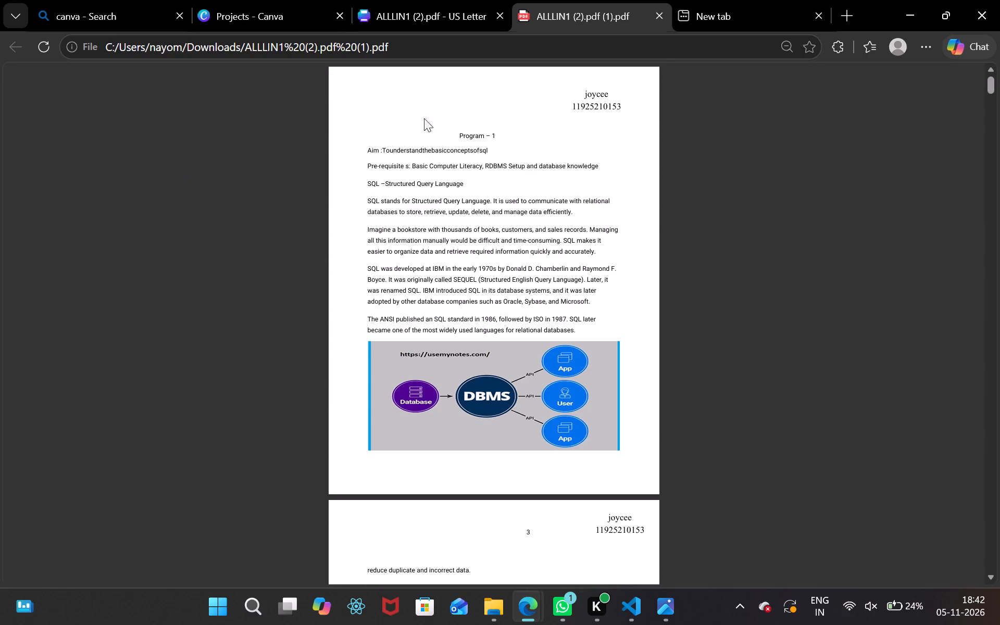
pyautogui.scroll(12, 479, 98)
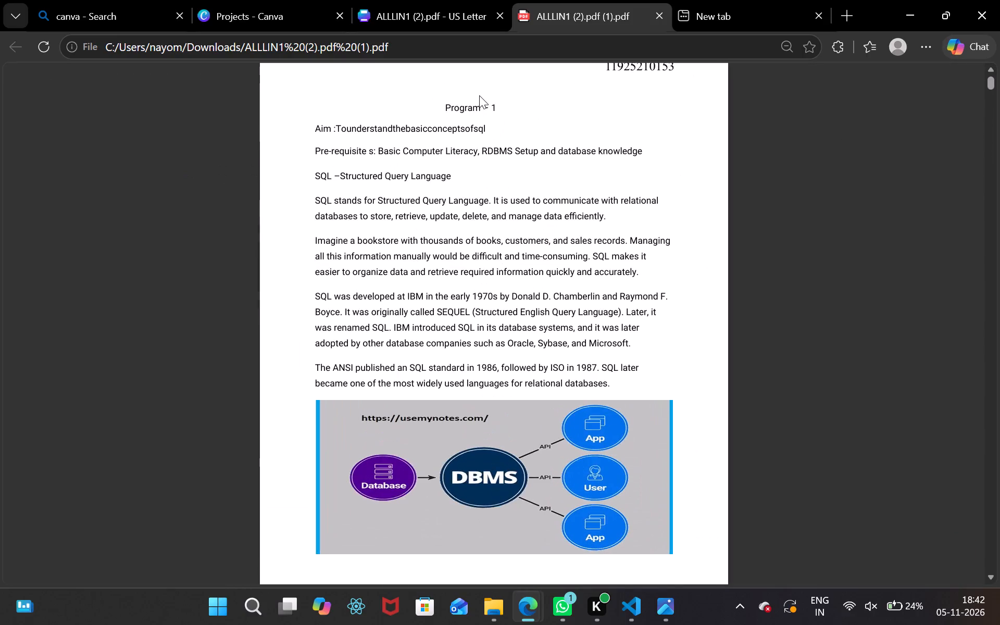
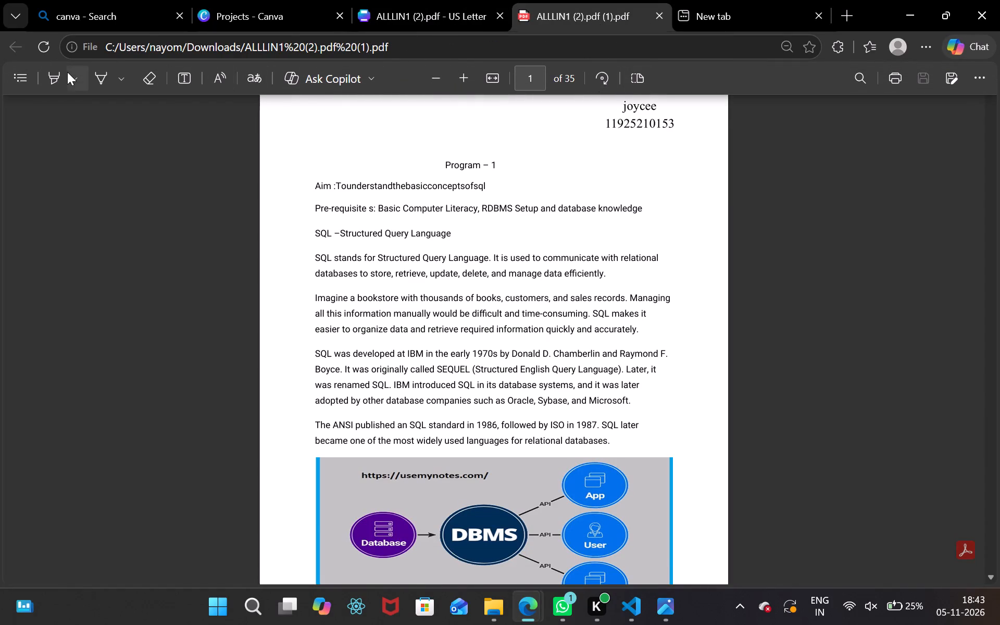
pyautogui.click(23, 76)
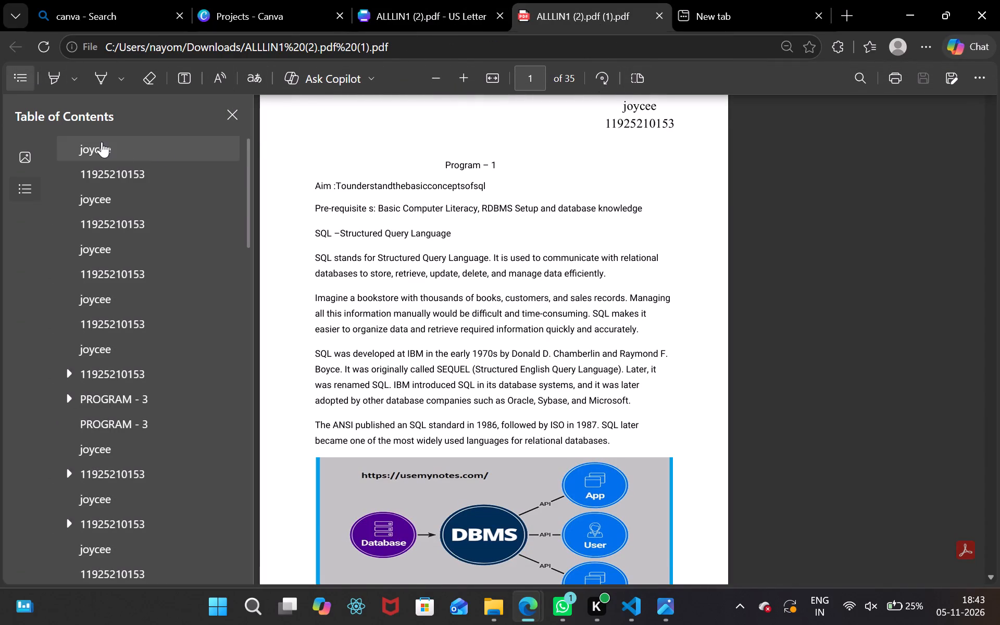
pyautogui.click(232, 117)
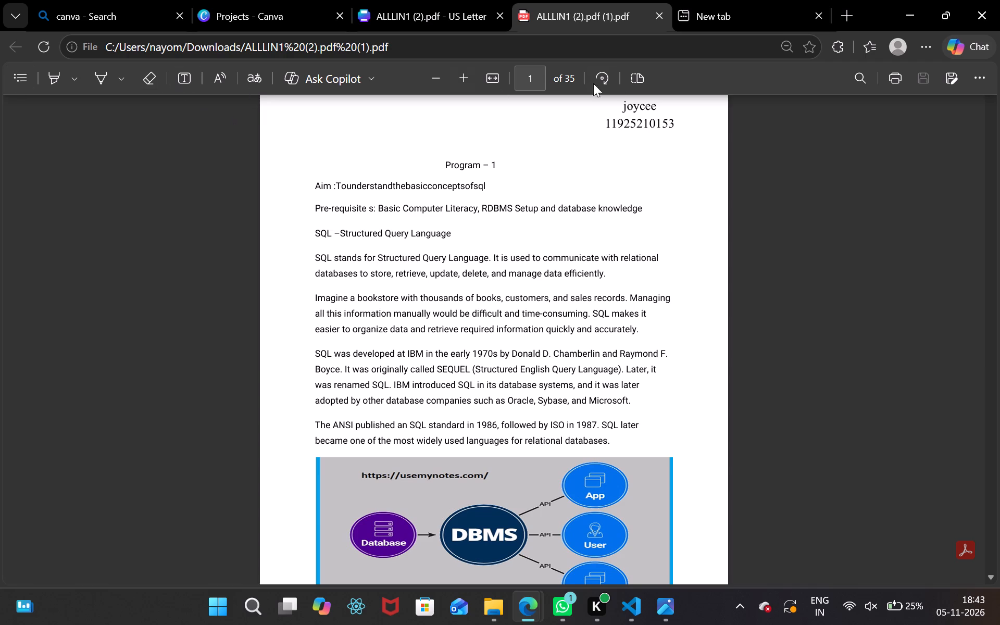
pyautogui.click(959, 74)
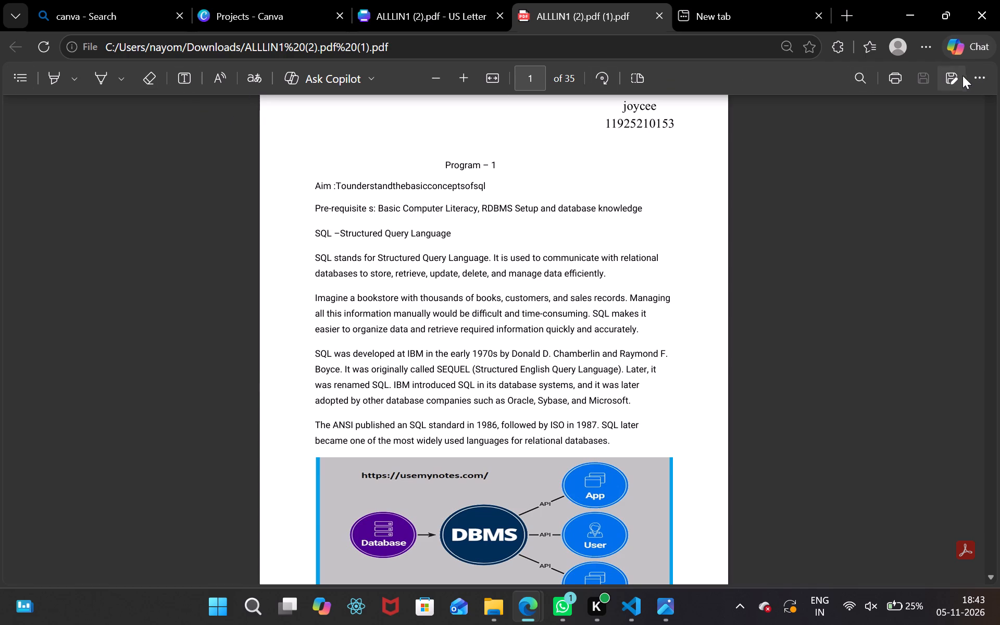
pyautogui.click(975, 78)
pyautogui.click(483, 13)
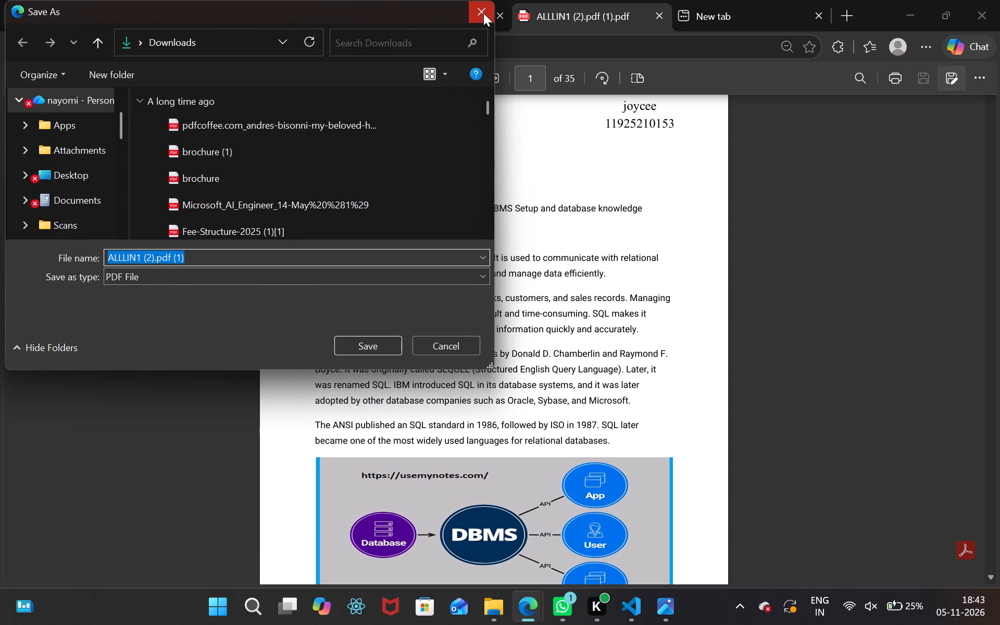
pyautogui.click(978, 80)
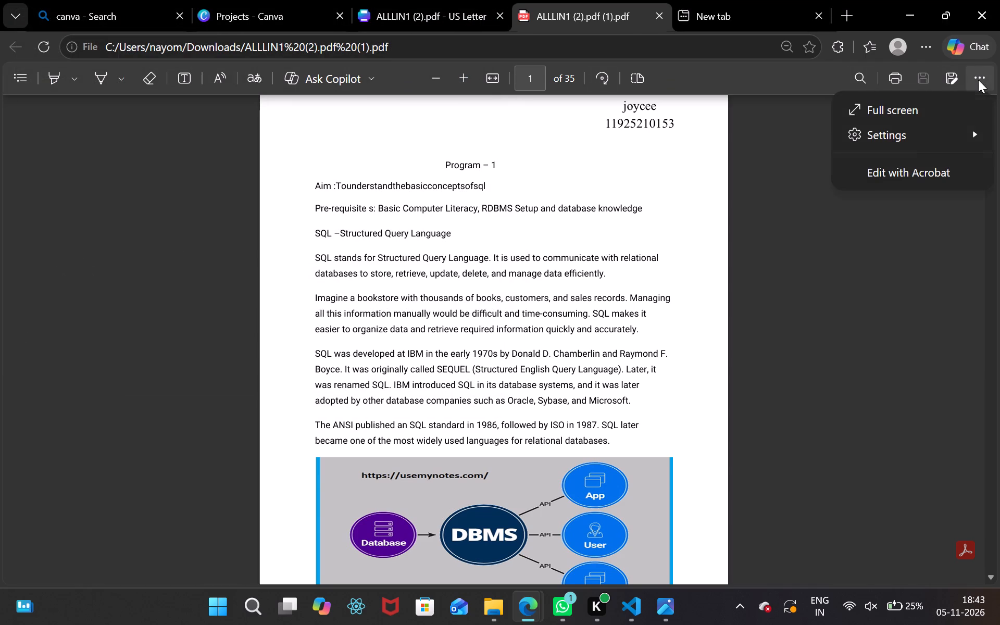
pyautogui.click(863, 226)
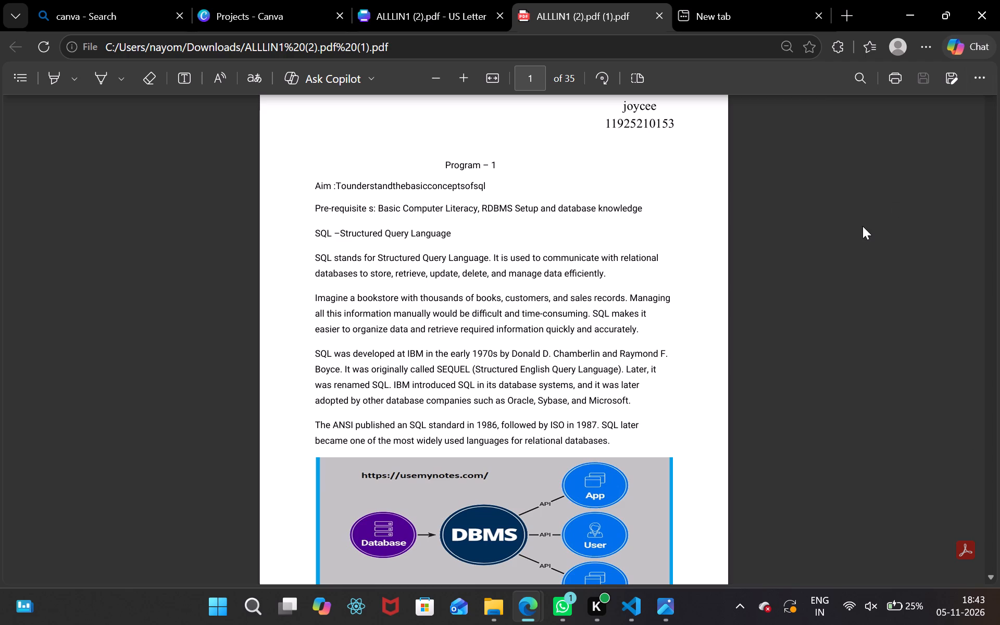
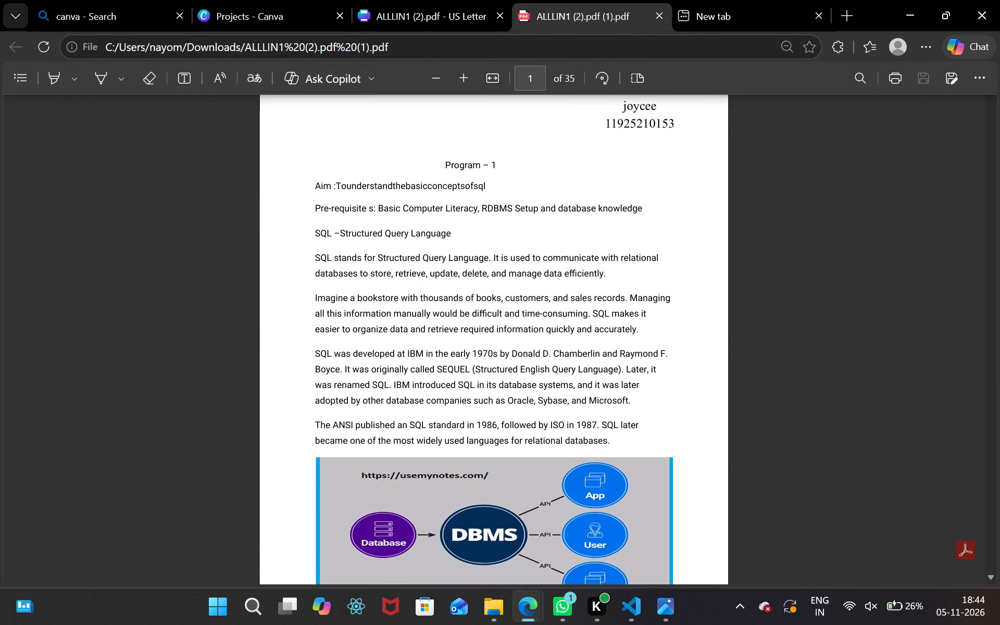
# Check the opening pages of the downloaded PDF, from the Program – 1 page to the numbered MySQL features.
pyautogui.scroll(-9, 424, 249)
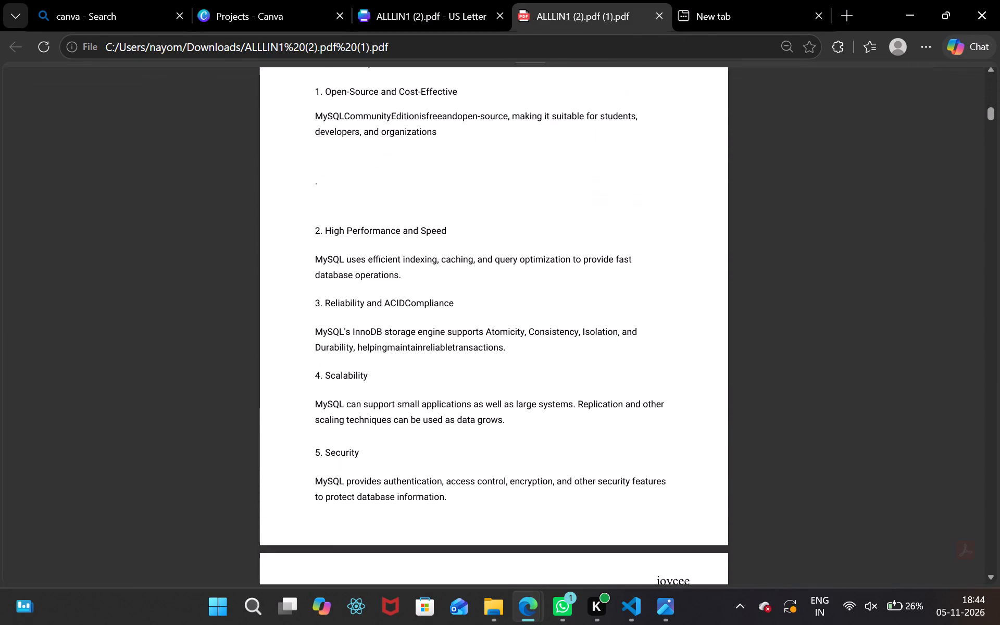
pyautogui.scroll(-1, 424, 249)
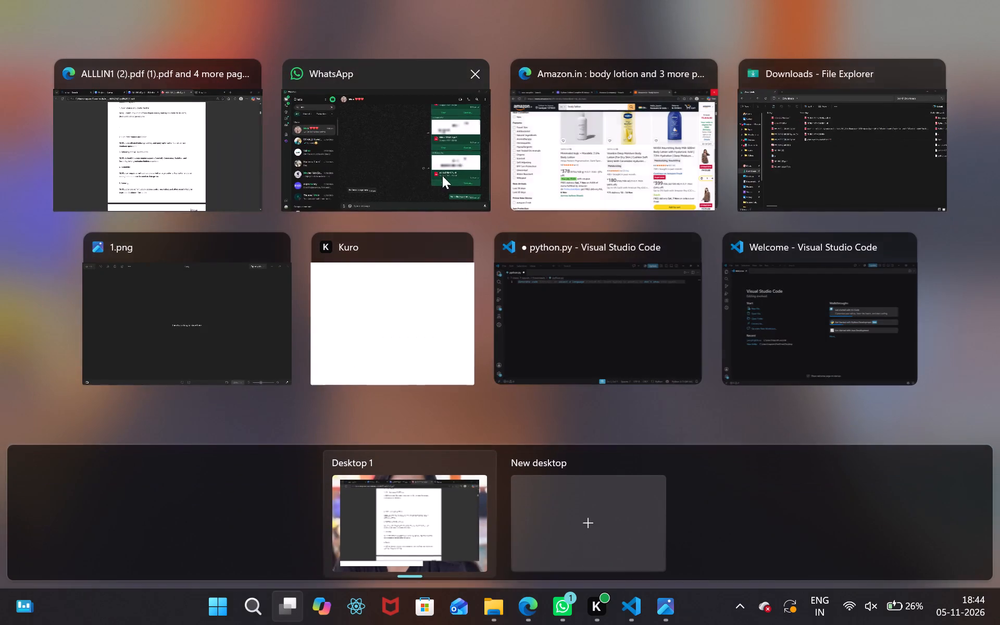